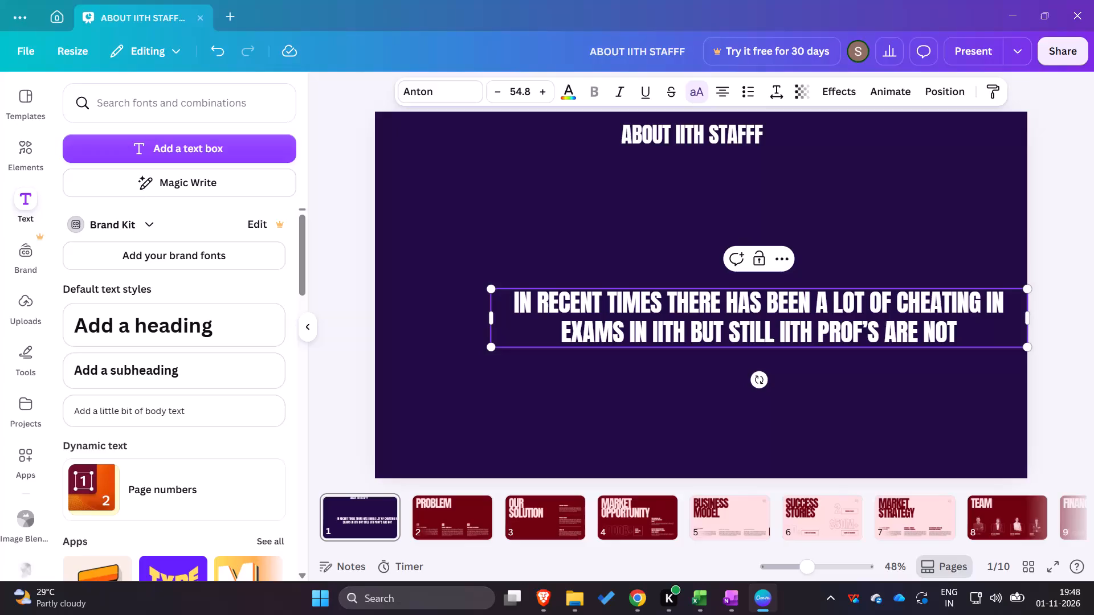
Continue the exam-cheating paragraph with "FAILING STUDENTS BECAUSE IF THEY FAIL STUDENTS MIGHT TAKE HARSH DECISIONS".
key("space")
type("FAILING")
key("space")
type("STUDENTS BECAUSE")
key("space")
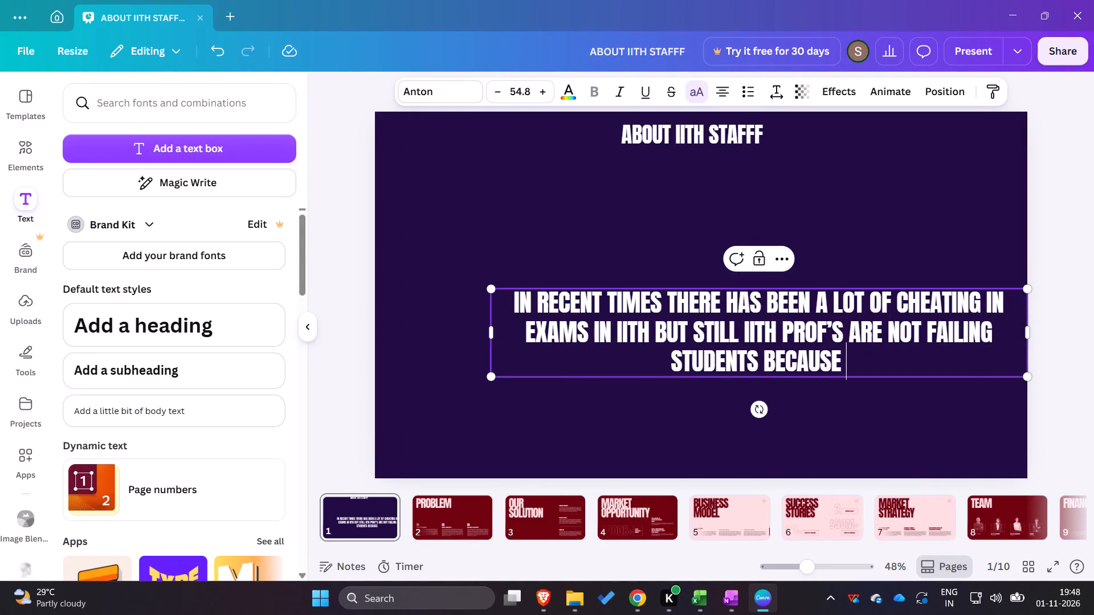
type("IF YTHEY")
key("space")
key("BackSpace")
key("BackSpace")
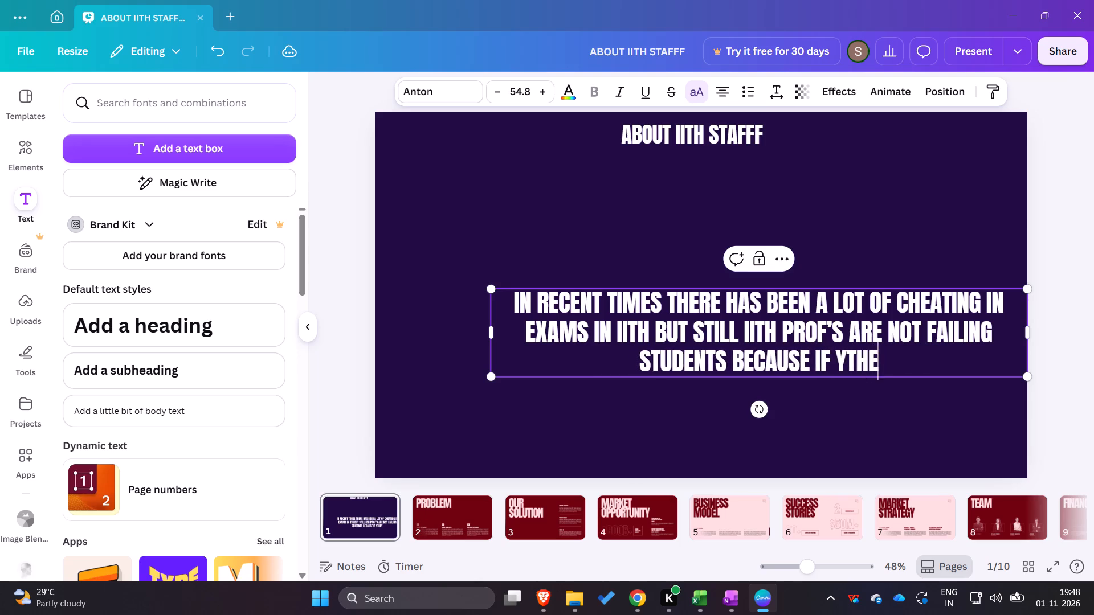
key("BackSpace")
key("BackSpace")
key("BackSpace")
key("BackSpace")
type("THEY")
key("space")
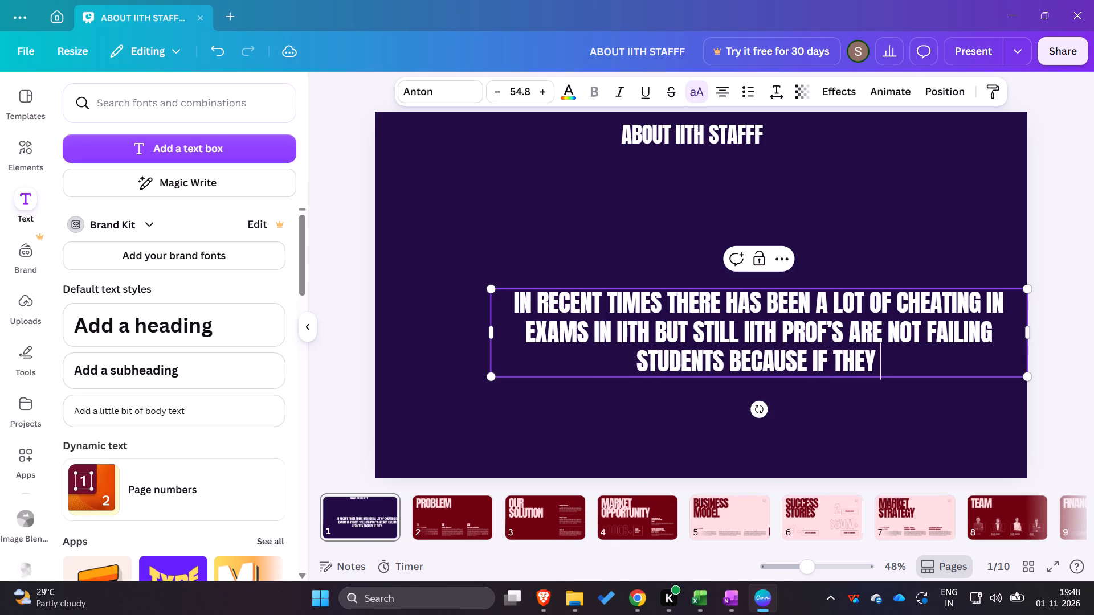
type("FAIL")
key("space")
type("STUDENTS")
key("space")
type("MIGHT TAKE HARSH")
key("space")
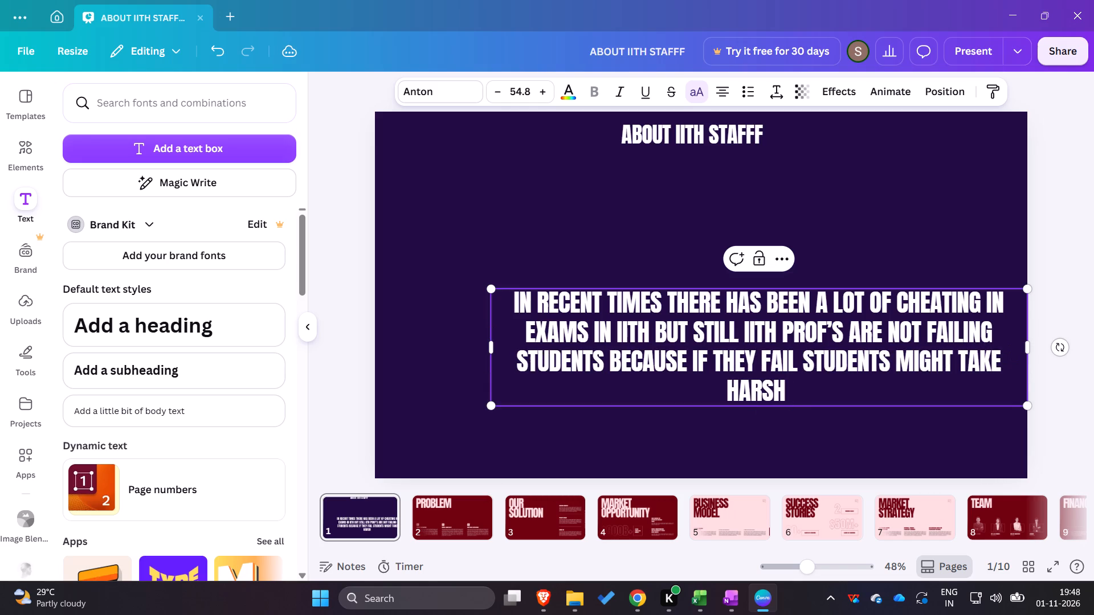
type("DECISIONS")
key("space")
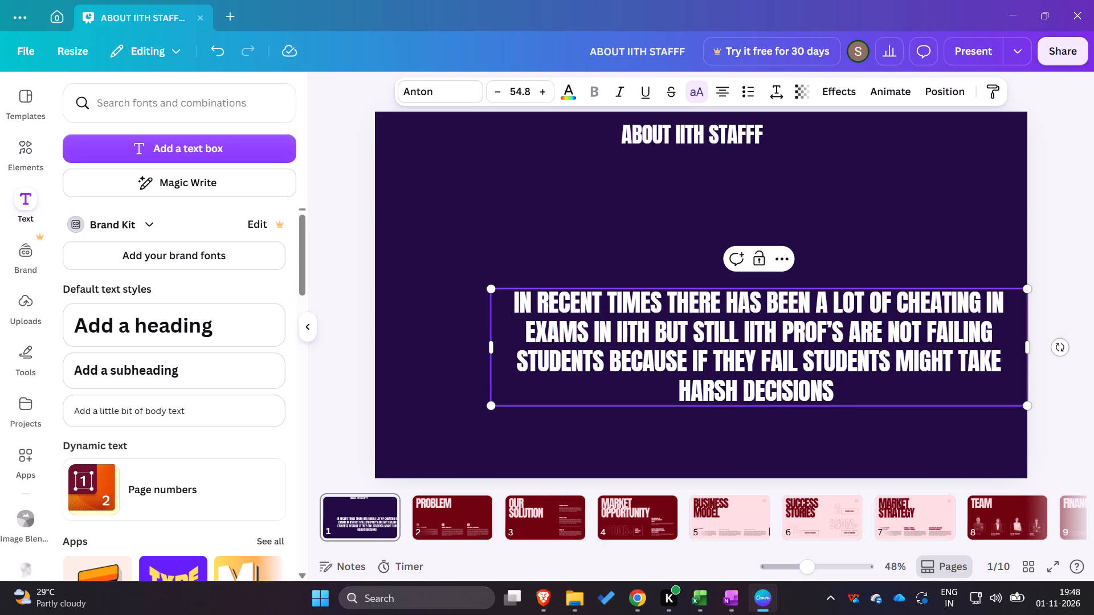
Extend the paragraph with "SO THEY ARE CONSIDERING STUDENT'S ANSWER".
type("SO THE")
key("space")
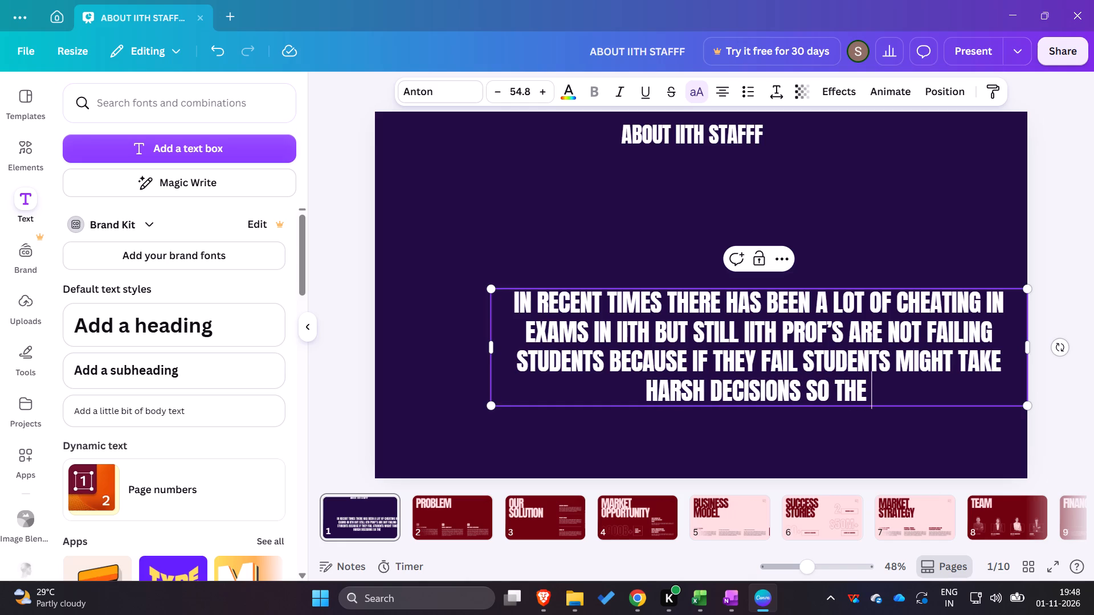
key("BackSpace")
type("Y ARE CONSIDE")
type("RING STUDENT'S")
key("space")
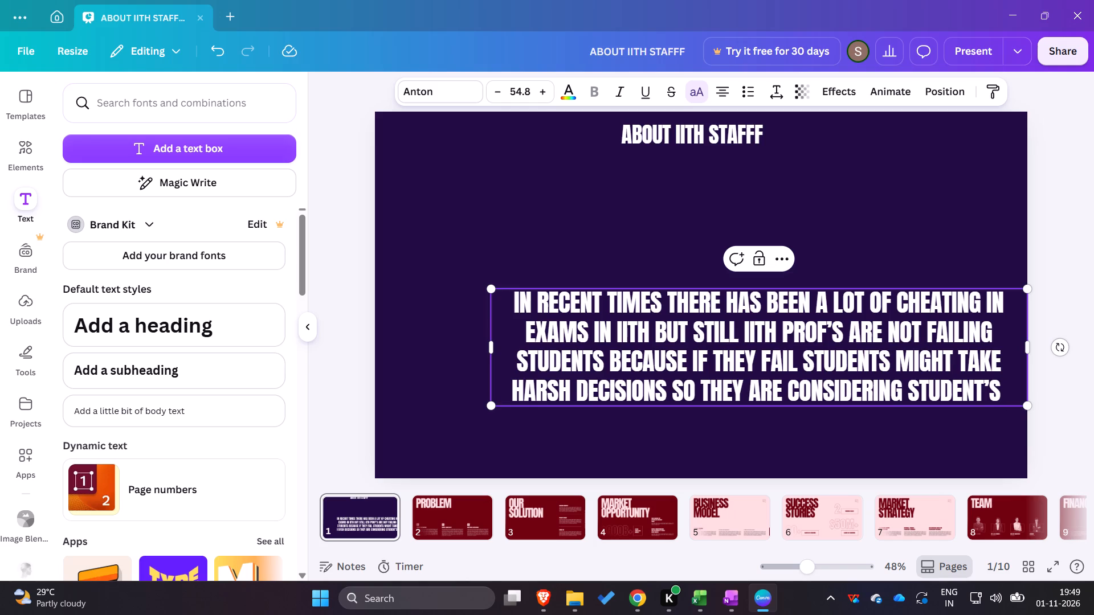
type("ANSWER")
key("space")
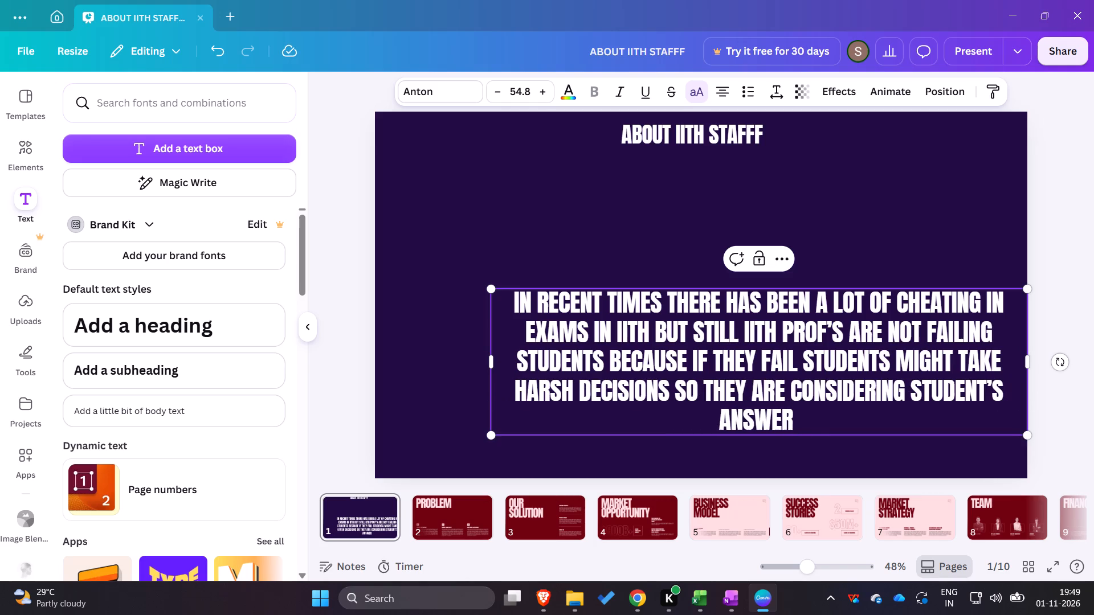
Finish the paragraph with "AND THINKING ABOUT HIS CONDITIONS AND TAKING DECISIONS BASED ON THAT".
type("AND THINKING")
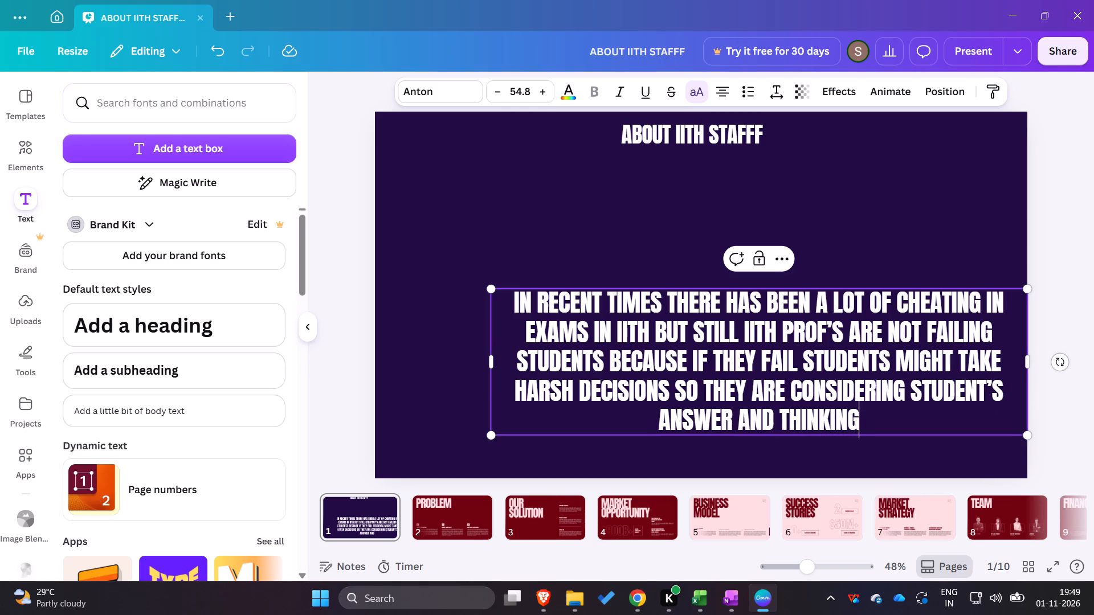
key("space")
type("ABOUT HSI")
key("BackSpace")
key("BackSpace")
type("IS CONDITONS")
key("space")
key("BackSpace")
key("BackSpace")
key("BackSpace")
key("BackSpace")
type("IONS AND TAKIGN")
key("space")
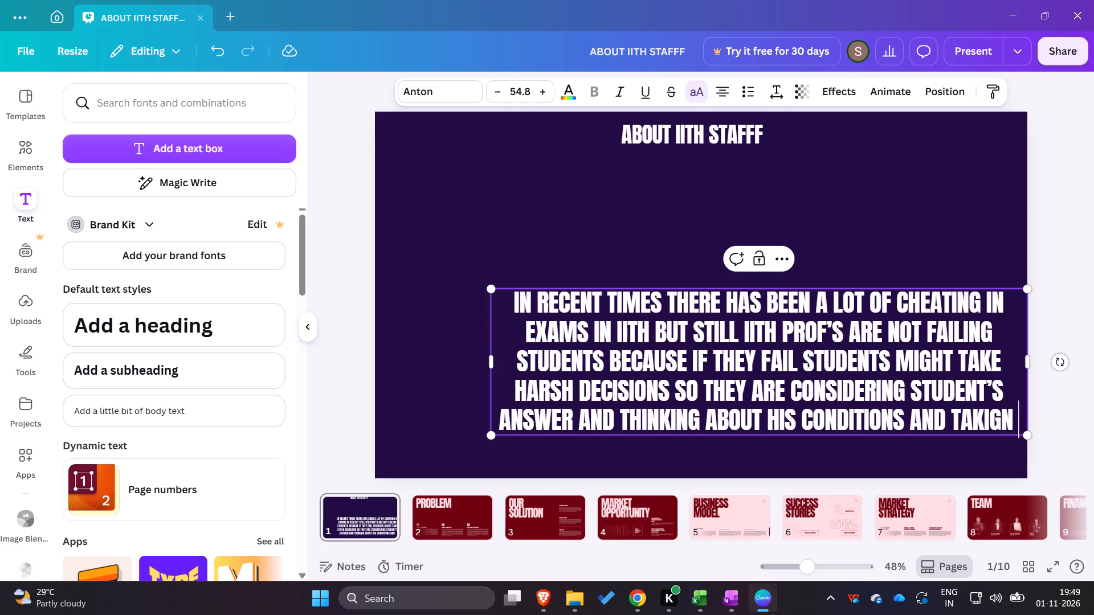
key("BackSpace")
key("BackSpace")
key("BackSpace")
type("NG DECISION S")
key("BackSpace")
type("S")
key("space")
key("BackSpace")
key("BackSpace")
key("BackSpace")
type("S BASE D")
key("BackSpace")
key("BackSpace")
type("D ON THAT")
key("space")
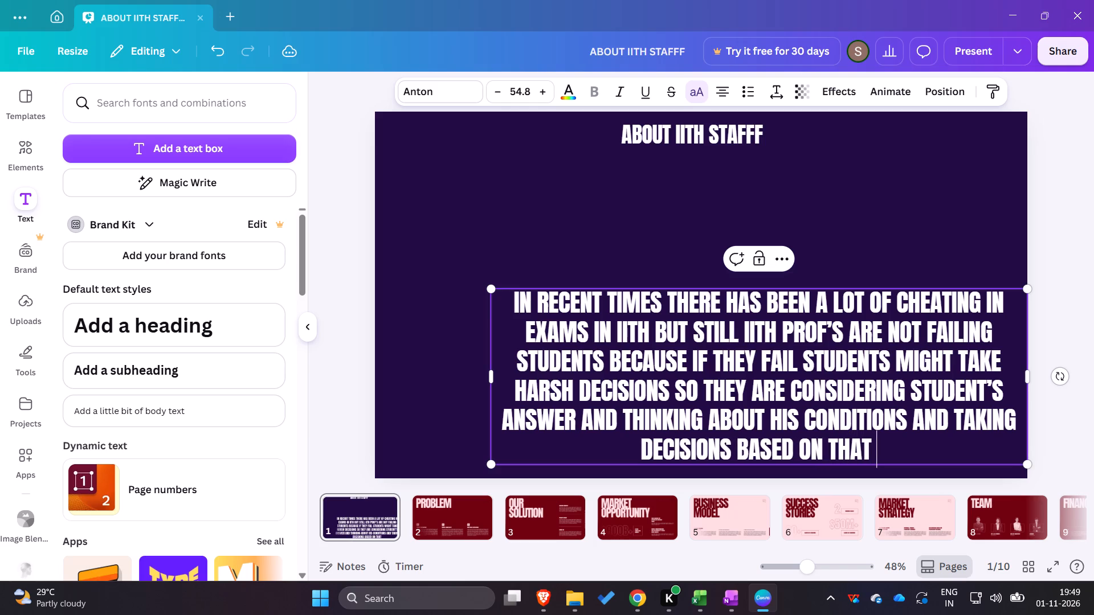
Move the finished paragraph up to just below the slide title, near the slide's left edge.
left_click(813, 183)
left_click_drag(886, 376, 811, 319)
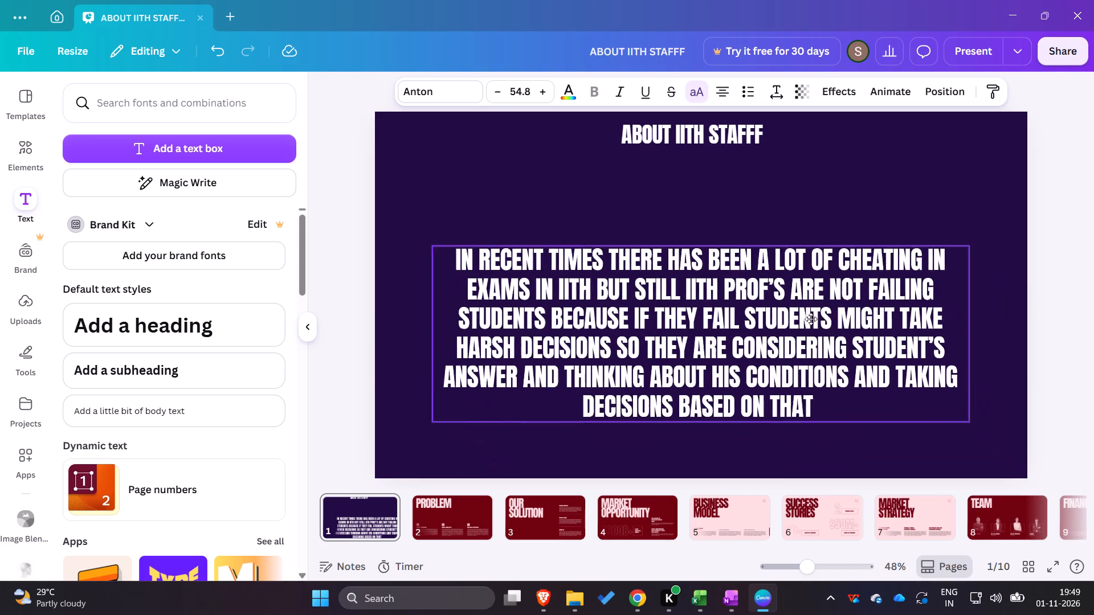
left_click_drag(811, 319, 777, 255)
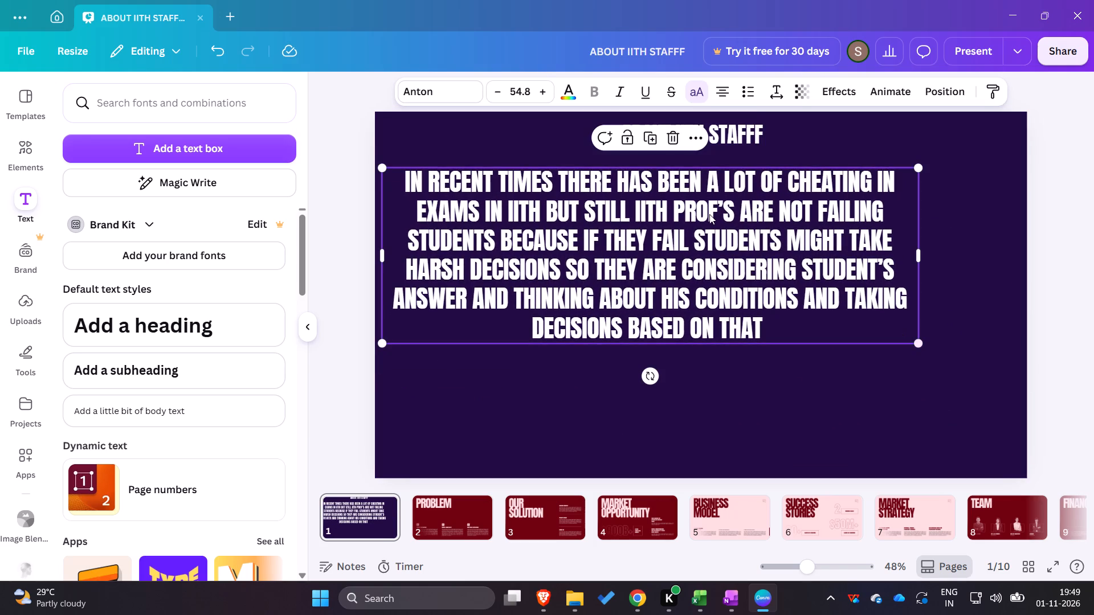
Format the paragraph below the title as a bulleted list.
left_click(747, 100)
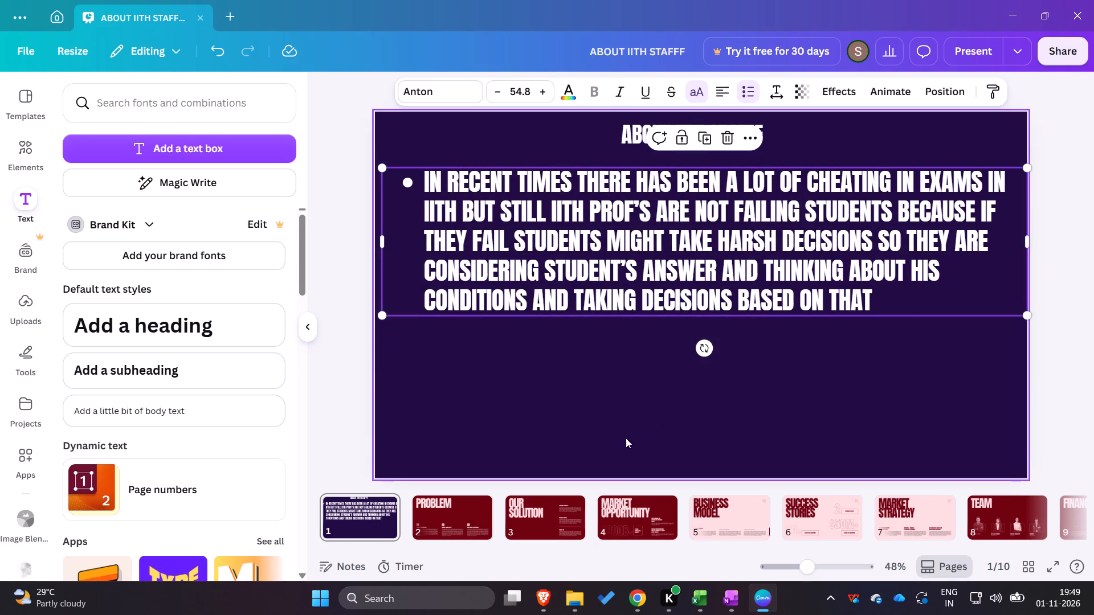
left_click(626, 438)
Scale the bulleted paragraph down to font size 28, keeping its upper-left corner in place.
left_click(964, 297)
left_click_drag(1029, 314, 799, 229)
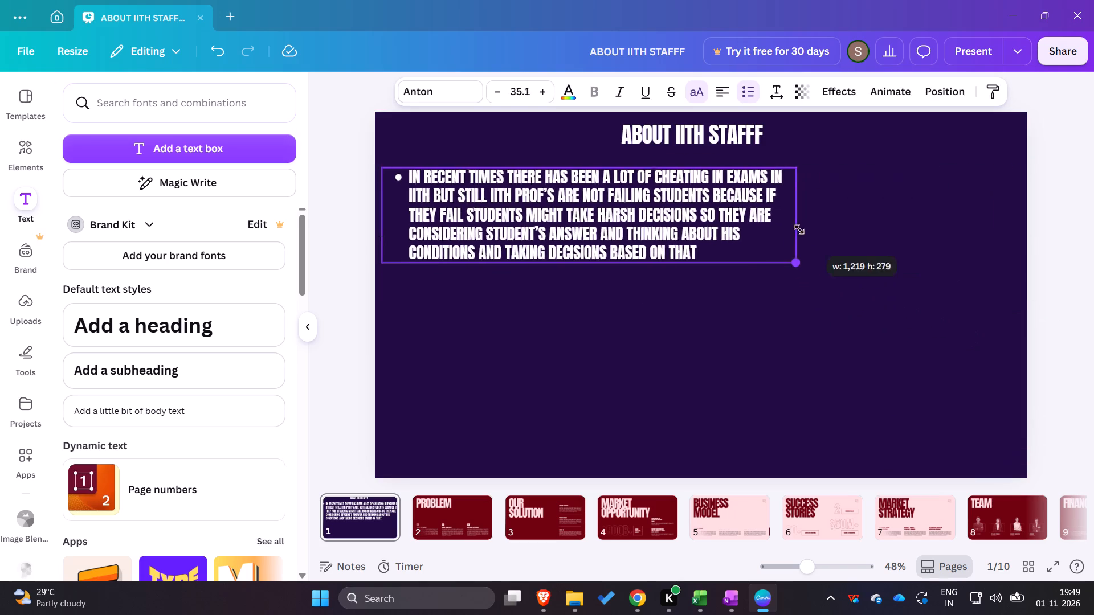
left_click_drag(799, 229, 721, 207)
left_click(810, 233)
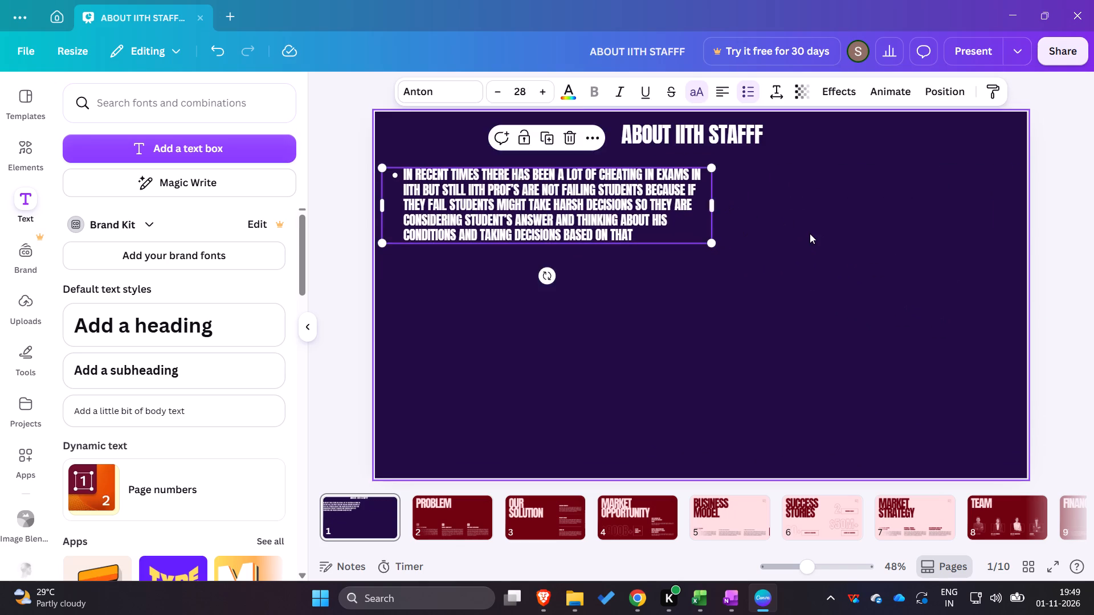
Add a new text box to the slide and enlarge its placeholder text to font size 71.1.
left_click(281, 136)
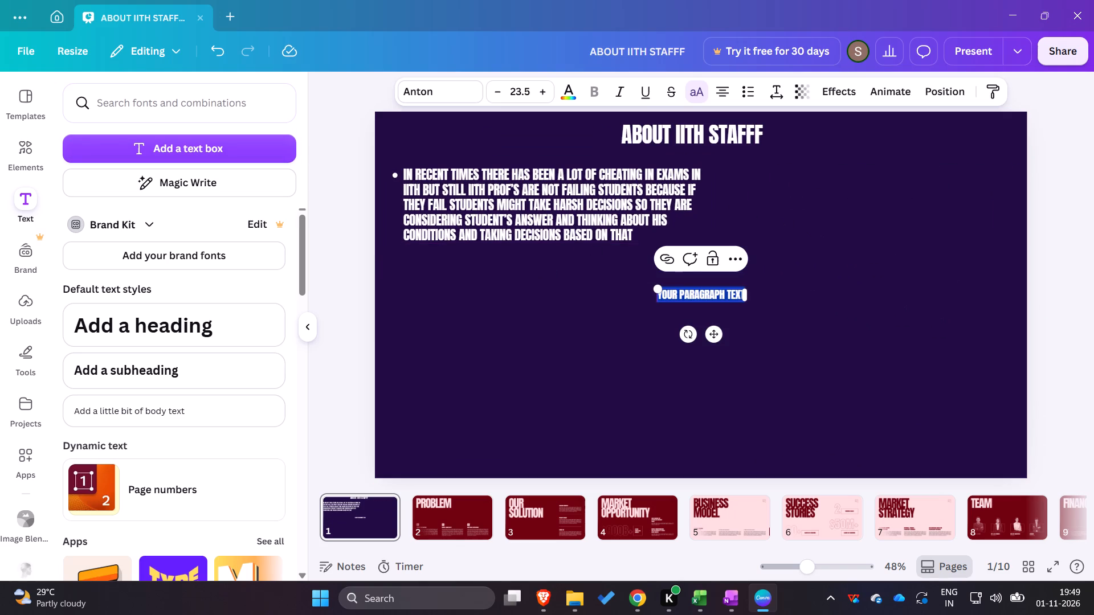
left_click_drag(748, 304, 910, 427)
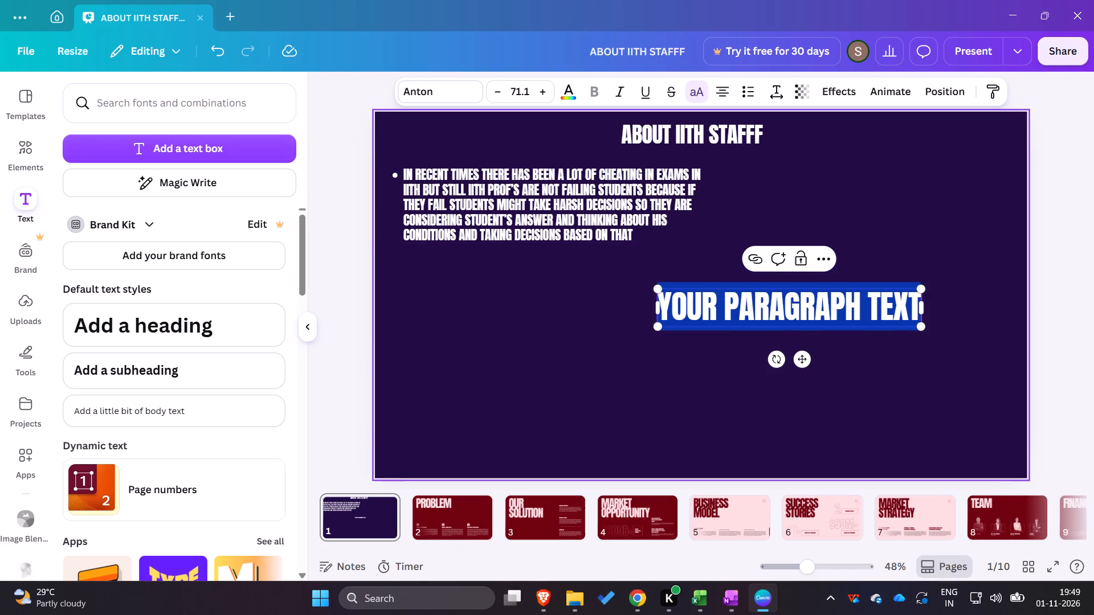
Replace the placeholder with "CHEATING IS NOT A GOOD THING BUT STUDENTS ARE TAKING THESE DECISIONS BECAUSE".
key("BackSpace")
type("CHEATIG")
key("space")
key("BackSpace")
key("BackSpace")
type("NG IS NOT A")
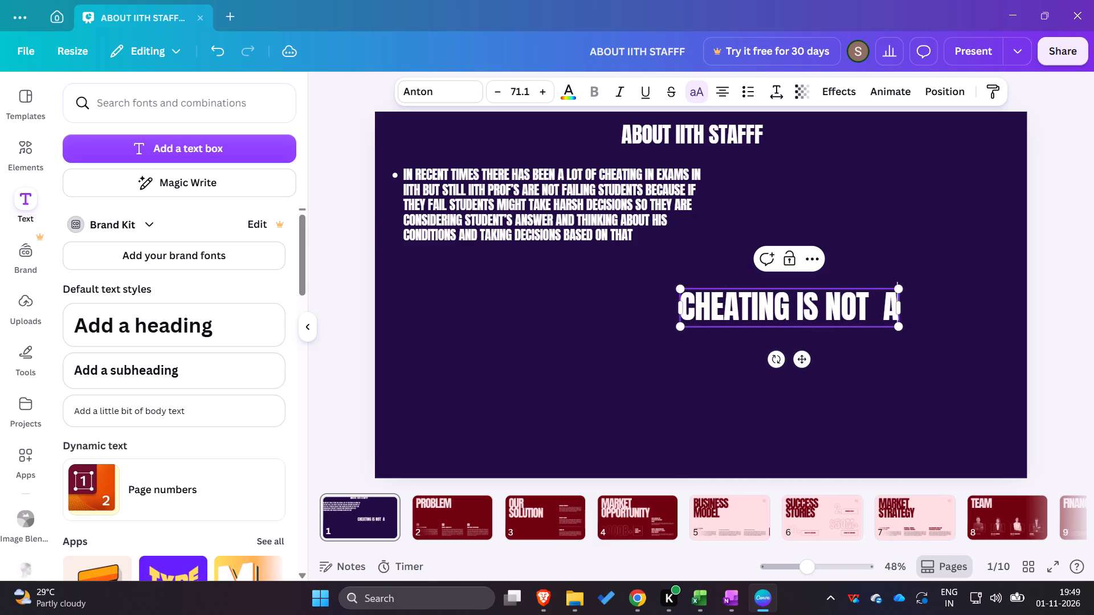
key("space")
type("GOOFD")
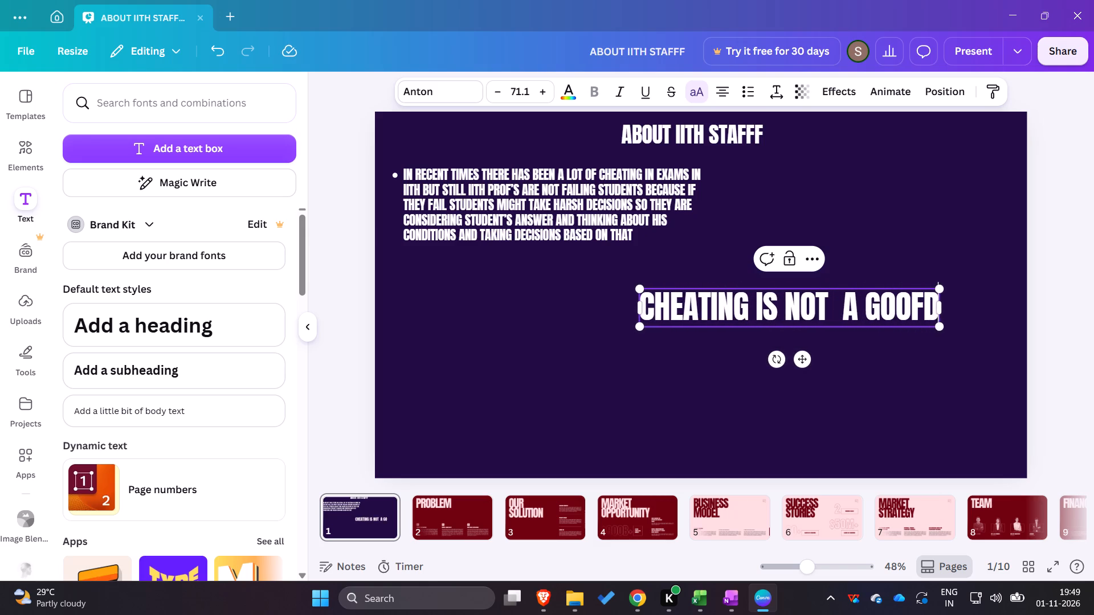
key("space")
key("BackSpace")
key("BackSpace")
key("BackSpace")
type("D THING BUT STDE")
key("BackSpace")
key("BackSpace")
type("UDENTS ARE TA9")
key("BackSpace")
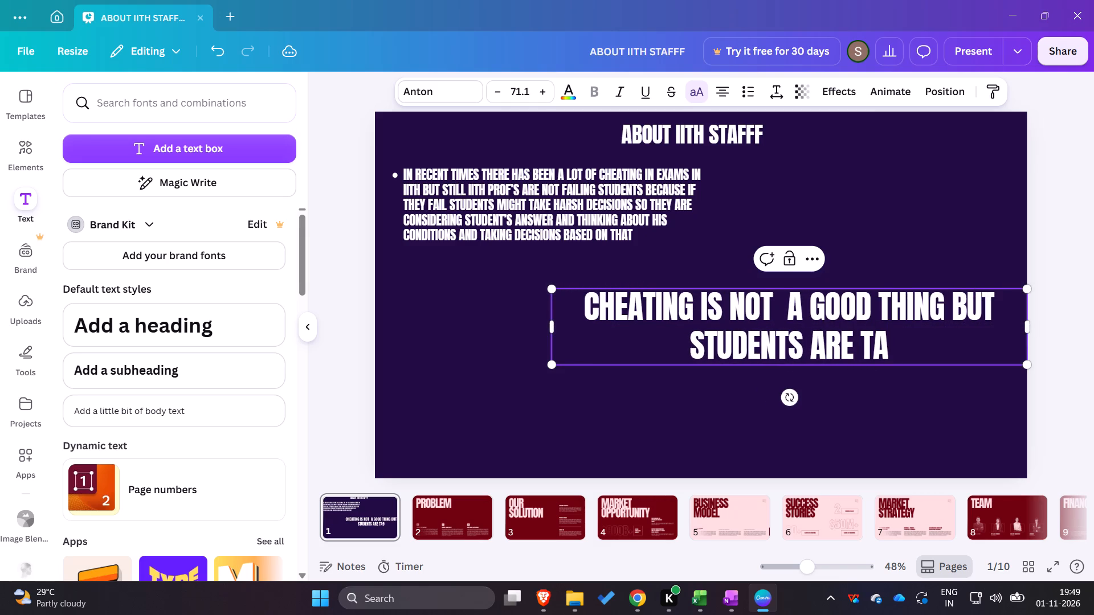
type("KING THESE DECISIONN")
key("BackSpace")
type("S BECVA")
key("BackSpace")
key("BackSpace")
type("AUSE")
key("space")
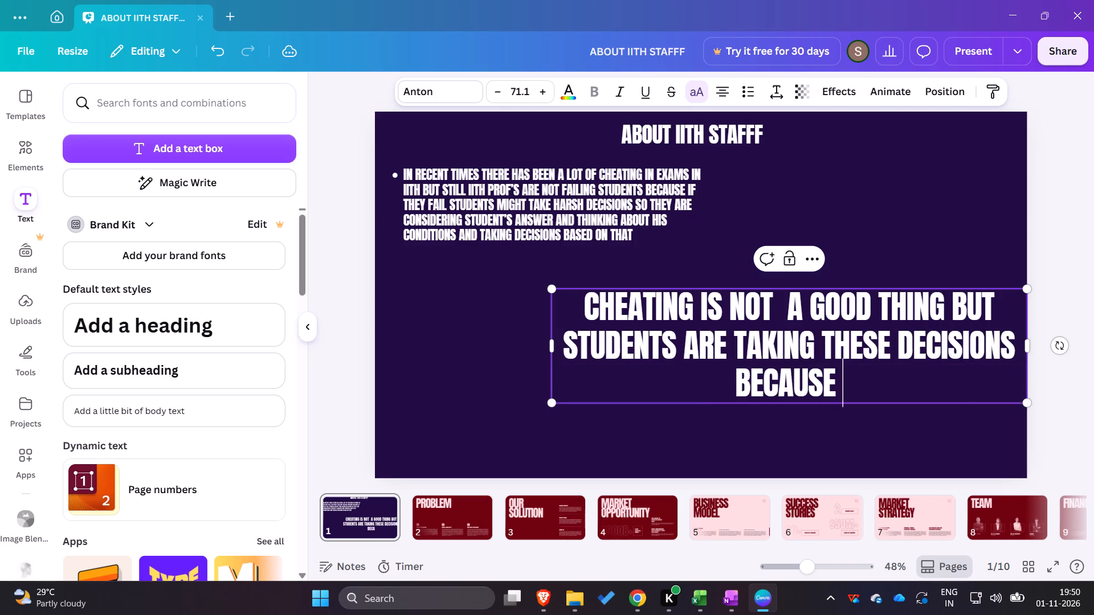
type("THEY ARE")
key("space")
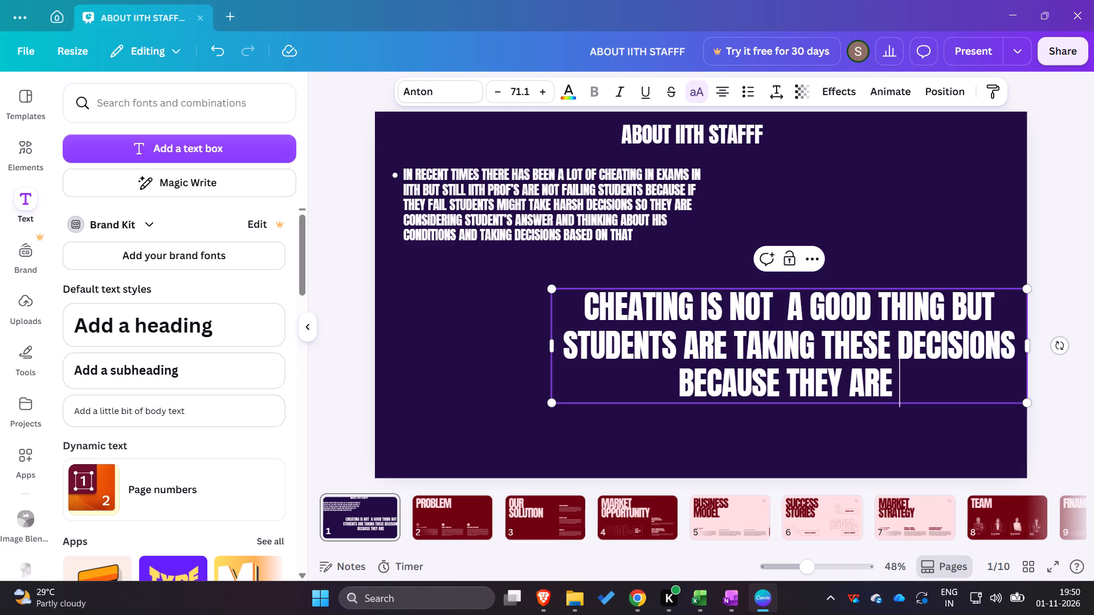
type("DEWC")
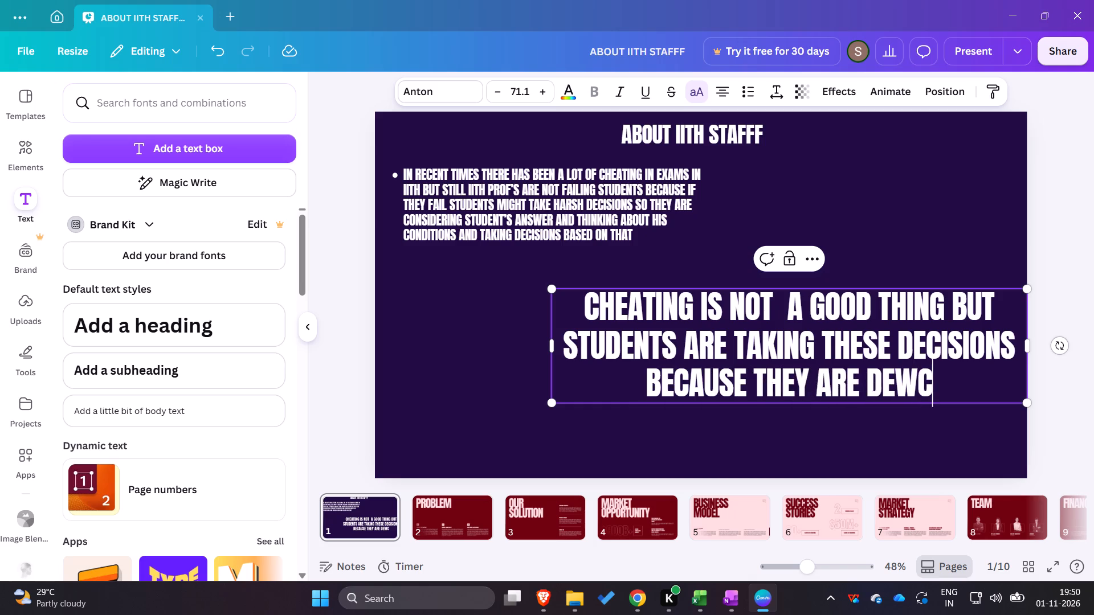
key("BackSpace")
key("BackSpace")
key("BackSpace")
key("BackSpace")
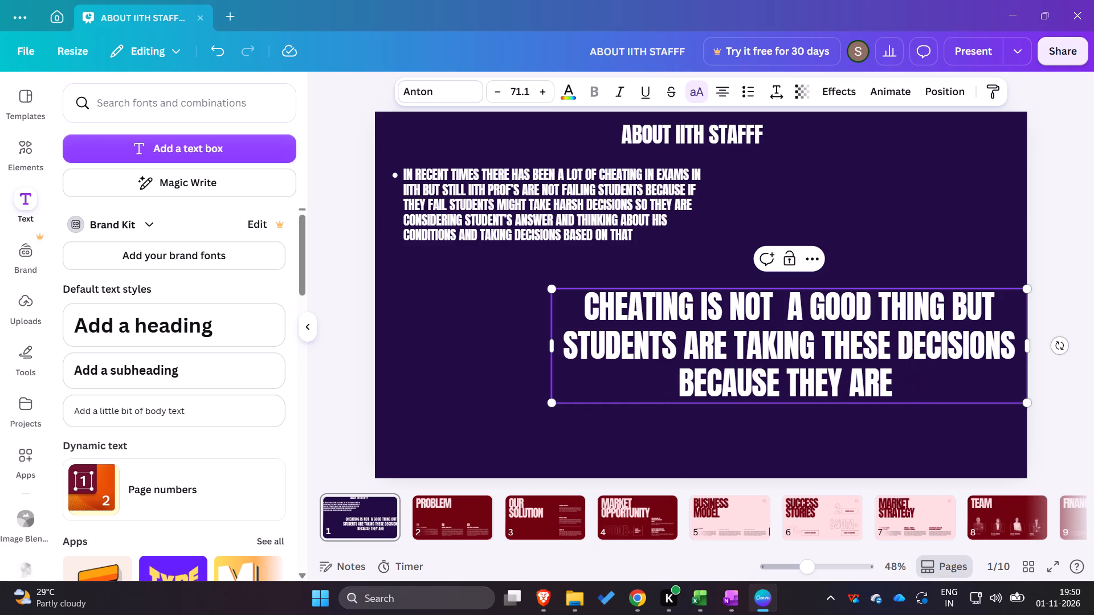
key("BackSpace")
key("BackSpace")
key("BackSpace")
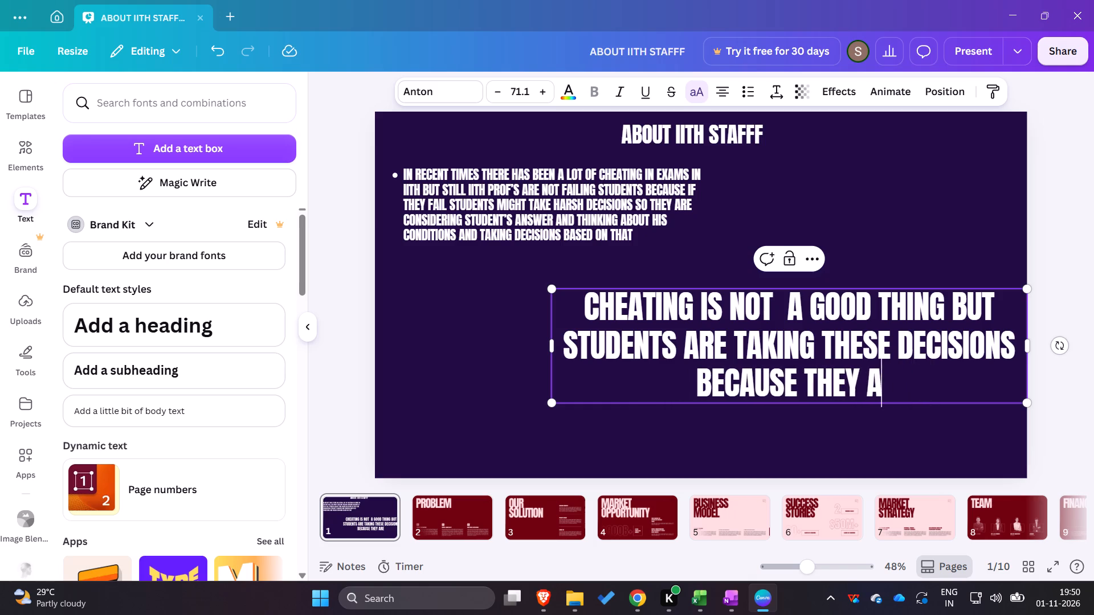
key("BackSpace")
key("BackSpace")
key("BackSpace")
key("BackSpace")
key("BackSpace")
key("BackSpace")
Continue the second paragraph with "SOME COURSES ARE DIFFICULT TO STUDY AND THEY ARE".
type("SIME")
key("BackSpace")
key("BackSpace")
key("BackSpace")
type("OME CIOU")
key("BackSpace")
key("BackSpace")
key("BackSpace")
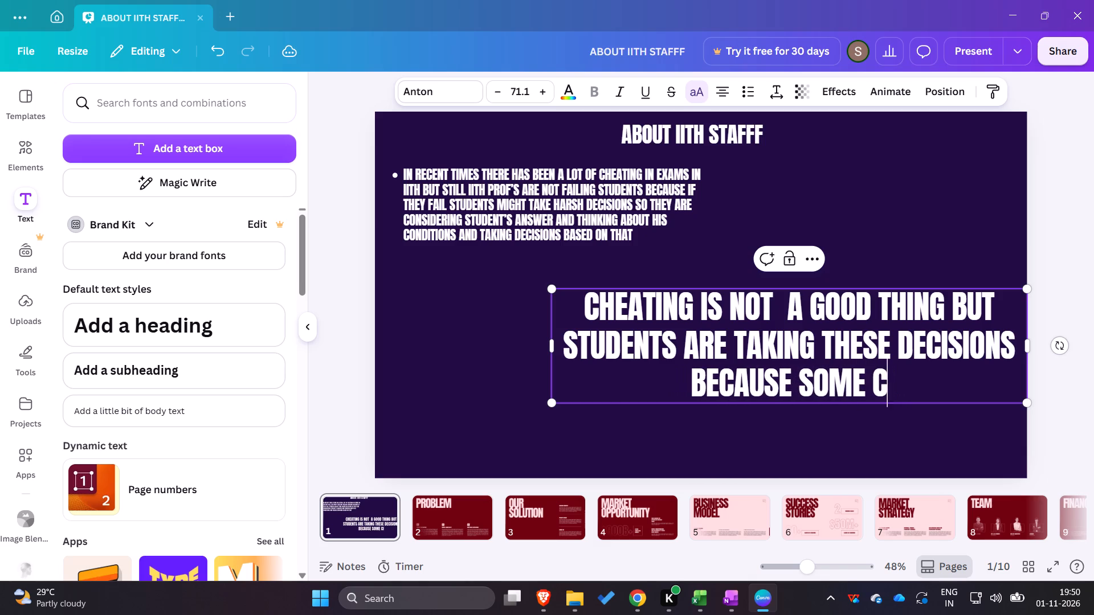
type("OURSES ARE DIFFICUKT")
key("space")
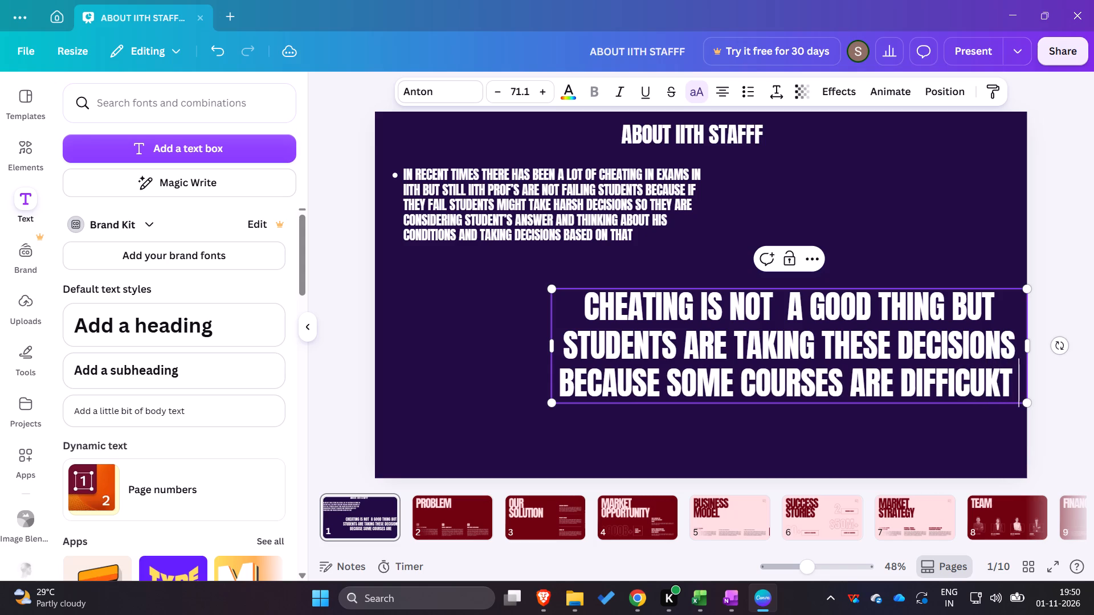
key("BackSpace")
key("BackSpace")
key("BackSpace")
type("LT TO STUDY AND THE")
type("Y ARE")
key("space")
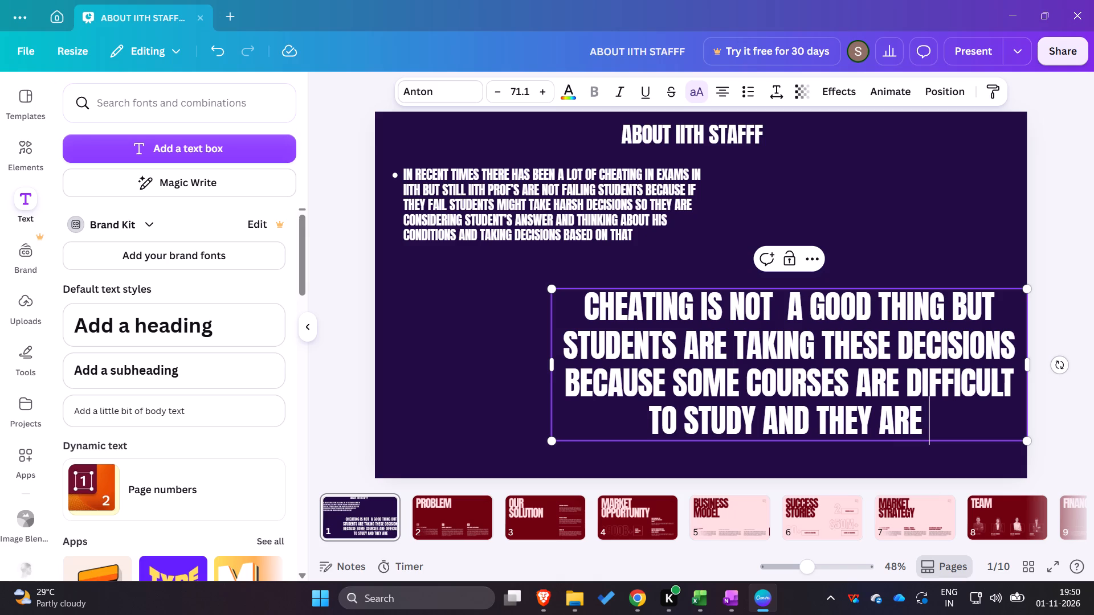
Finish the second paragraph with "THINKING CHEATING MIGHT BE THE EASIEST WAY TO GET MATKS".
type("THINKING")
key("space")
type("CHA")
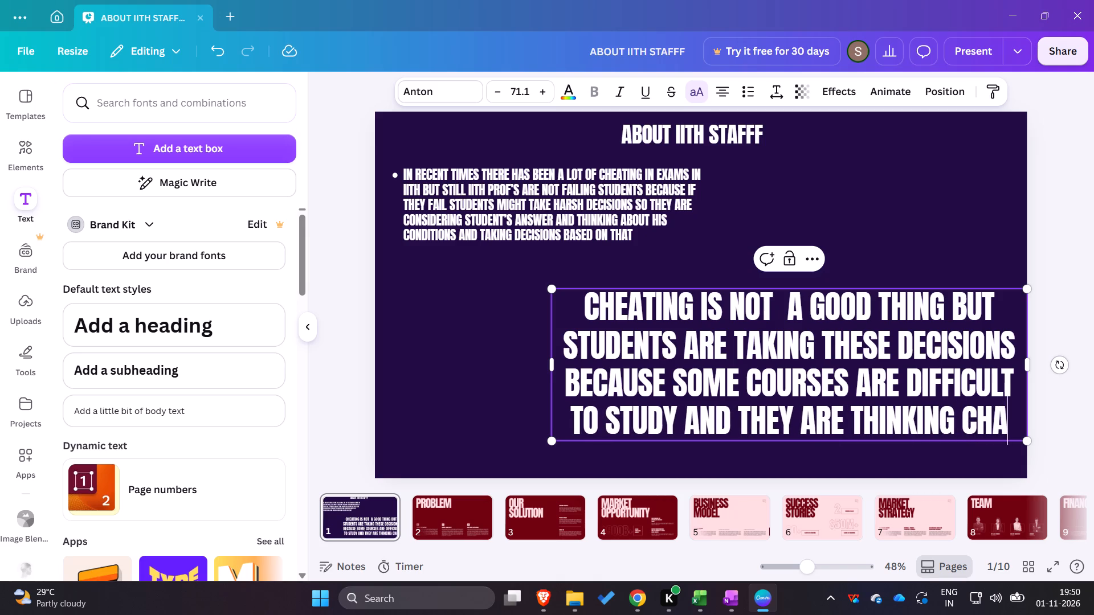
key("BackSpace")
type("EATING MIGT")
key("space")
key("BackSpace")
key("BackSpace")
type("HT BE")
key("space")
type("THE EASIEST WAY TO")
key("space")
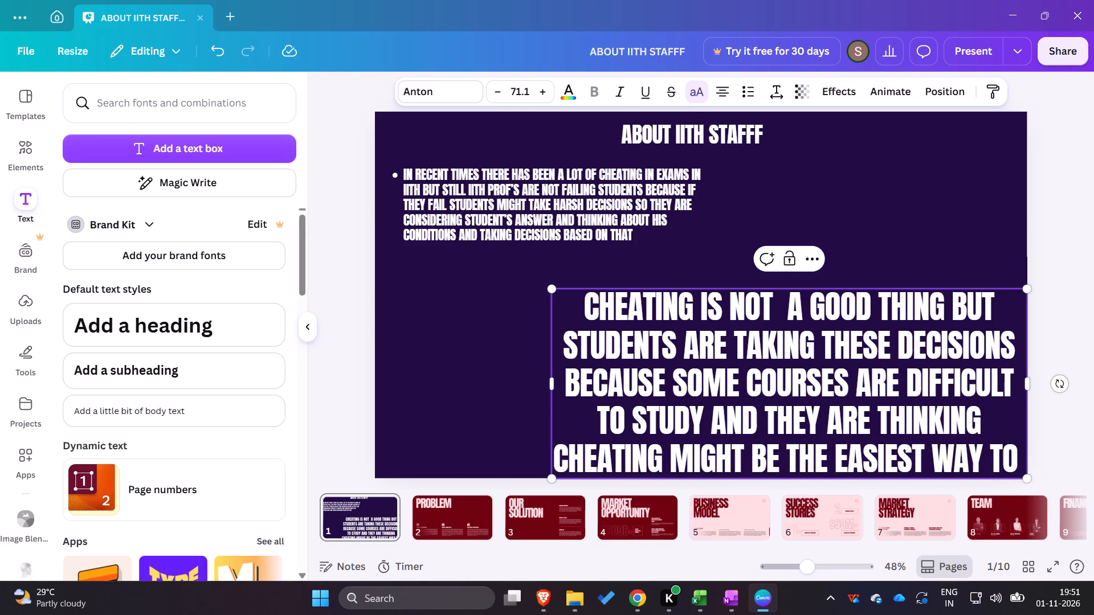
type("GET MATKS")
key("space")
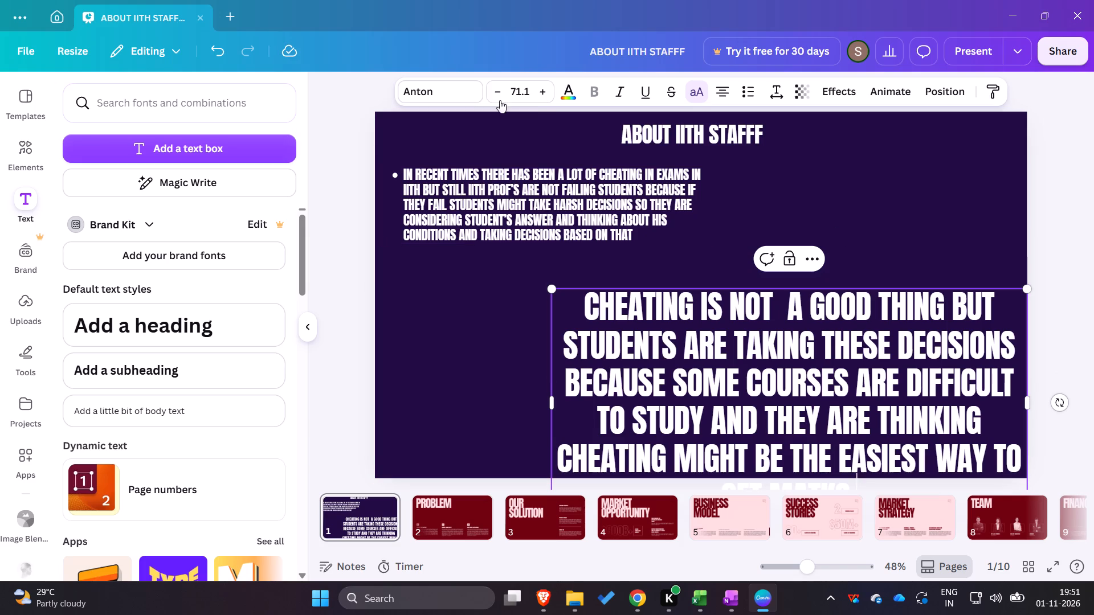
Set the second paragraph's font size to 28.
left_click(530, 92)
type("28")
key("Return")
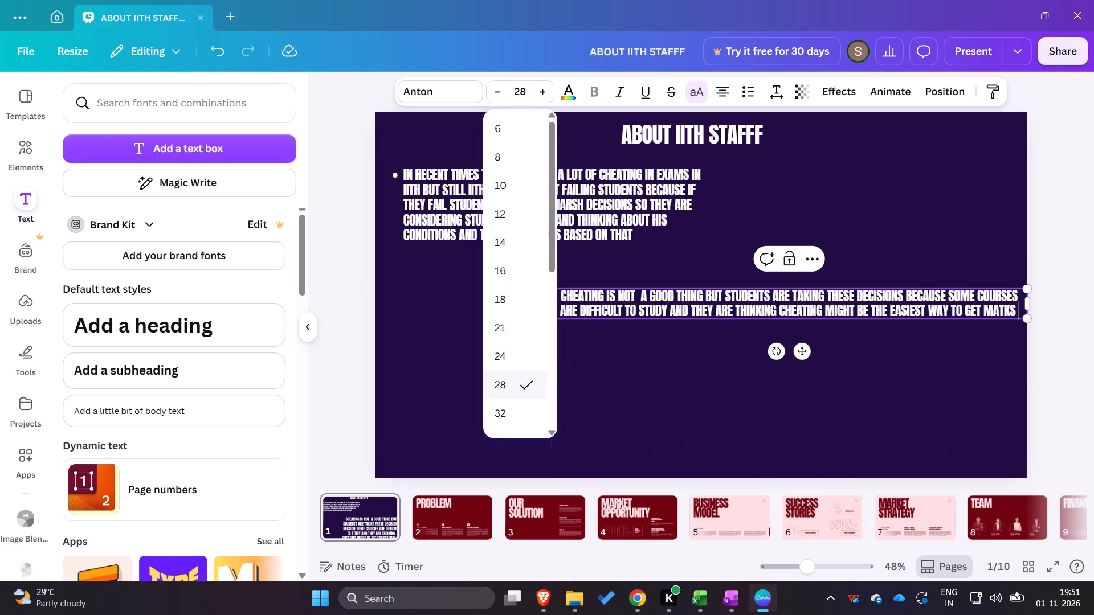
left_click(918, 273)
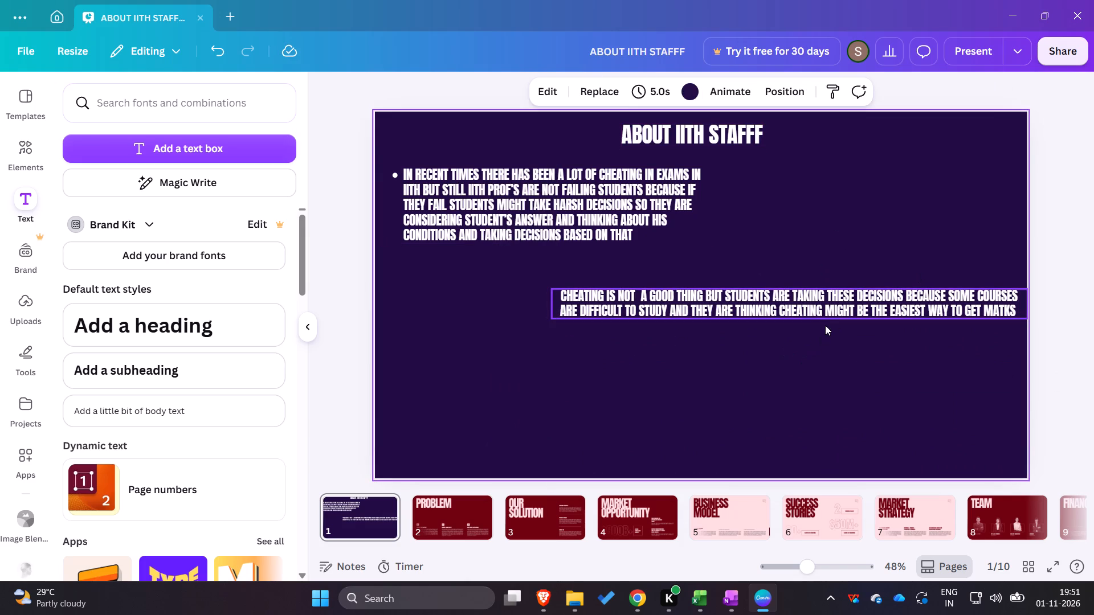
Format the second paragraph as a bulleted list.
left_click(825, 325)
left_click(832, 307)
left_click(748, 100)
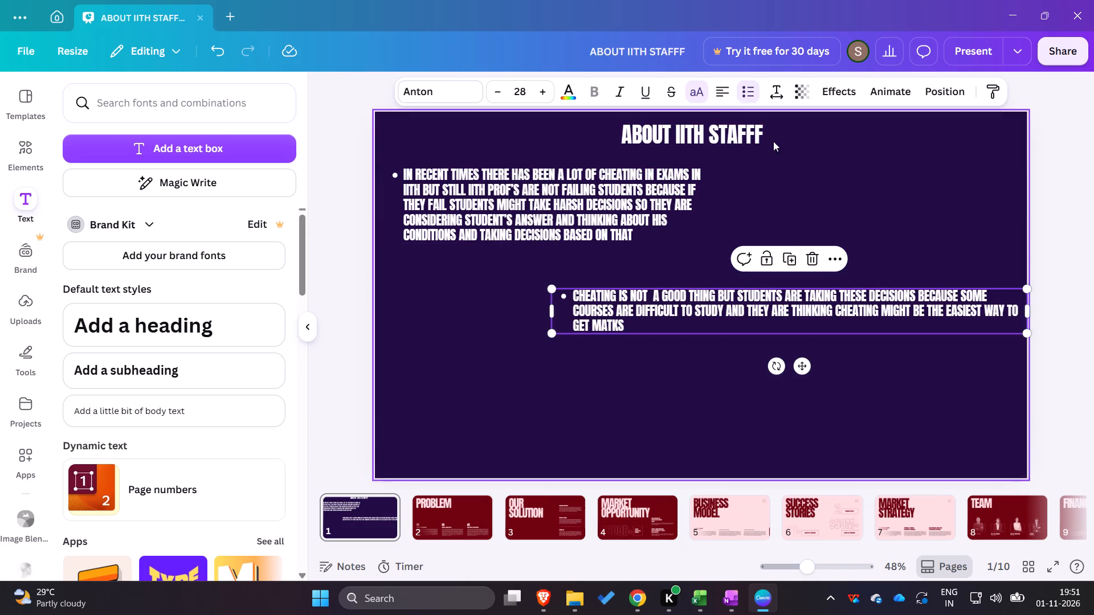
Move the second bulleted paragraph directly beneath the first one, lining up their left edges.
left_click(884, 386)
left_click_drag(873, 306, 716, 268)
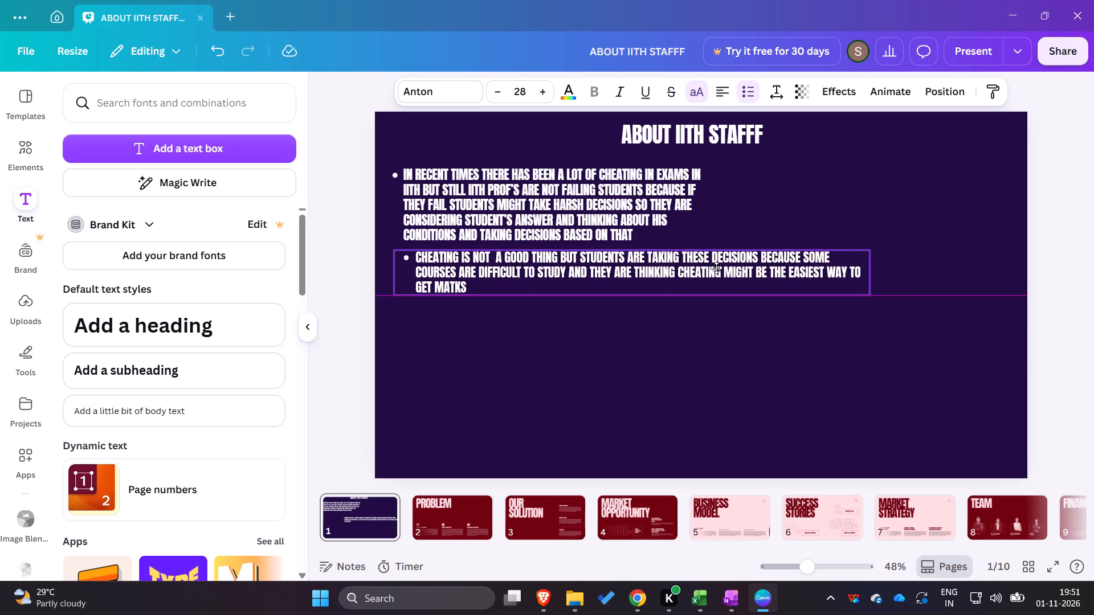
left_click_drag(716, 268, 707, 268)
left_click(805, 380)
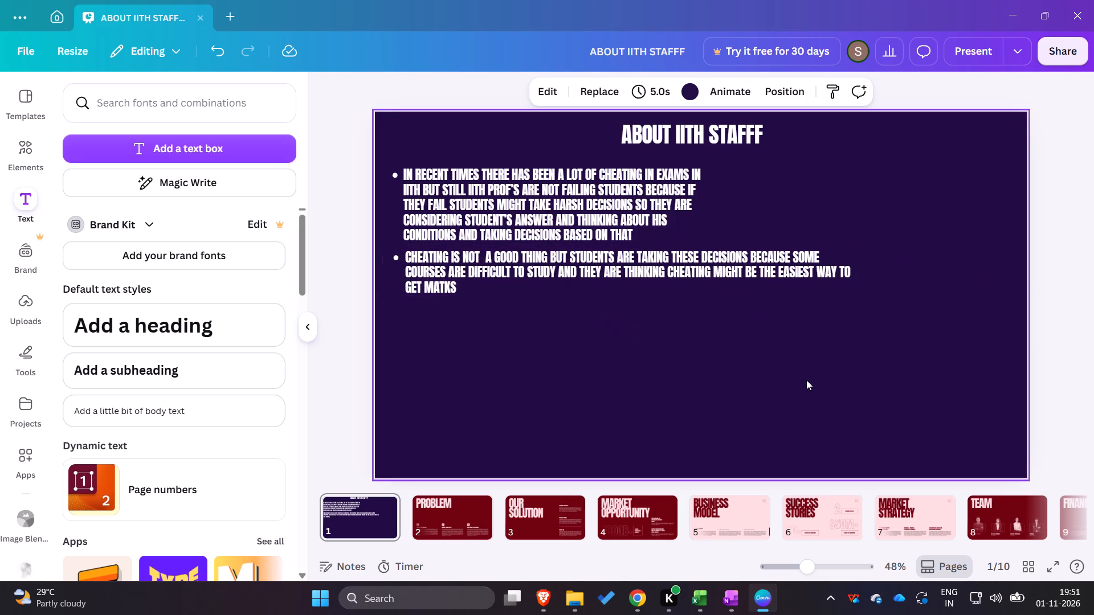
Widen the first paragraph's text box to span nearly the full slide width and align its left edge with the second paragraph.
left_click(665, 211)
left_click(708, 206)
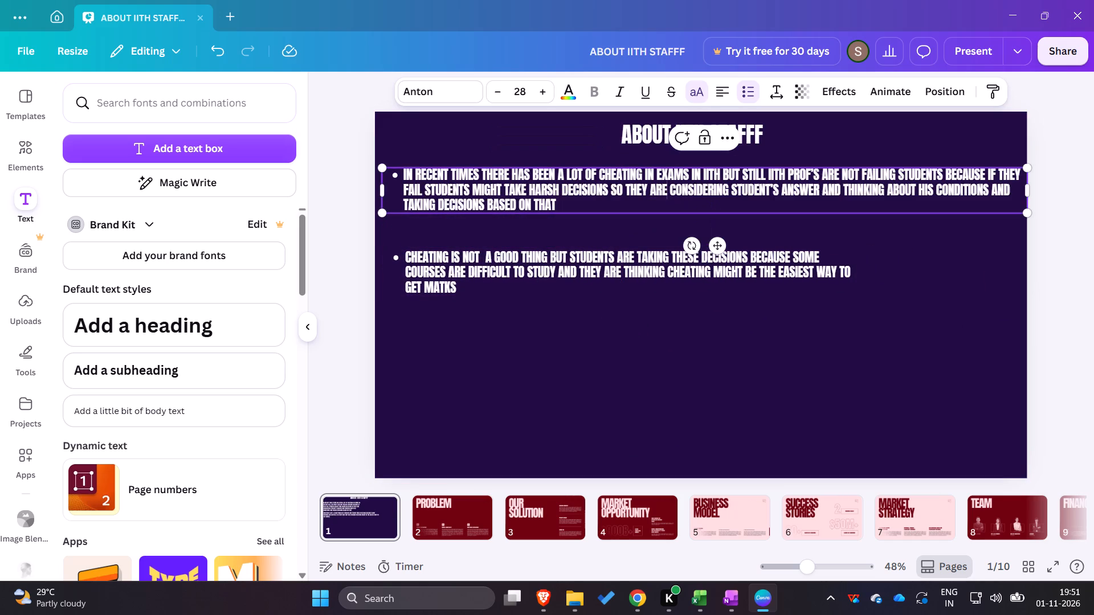
left_click(622, 231)
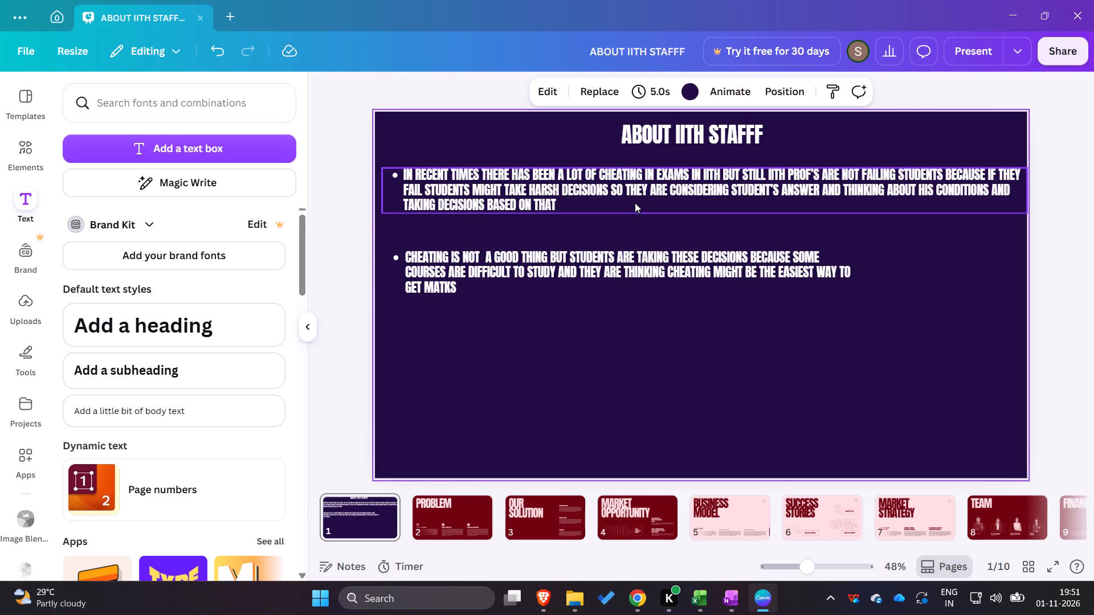
left_click(635, 203)
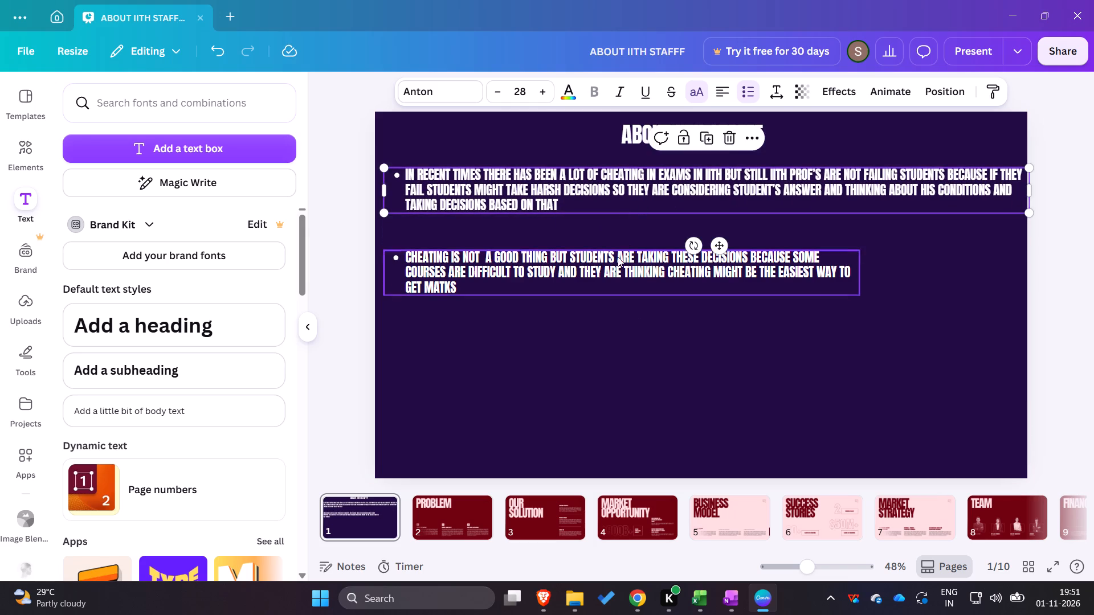
Move the second paragraph up closer to the first, keeping their left edges aligned.
left_click_drag(618, 257, 617, 235)
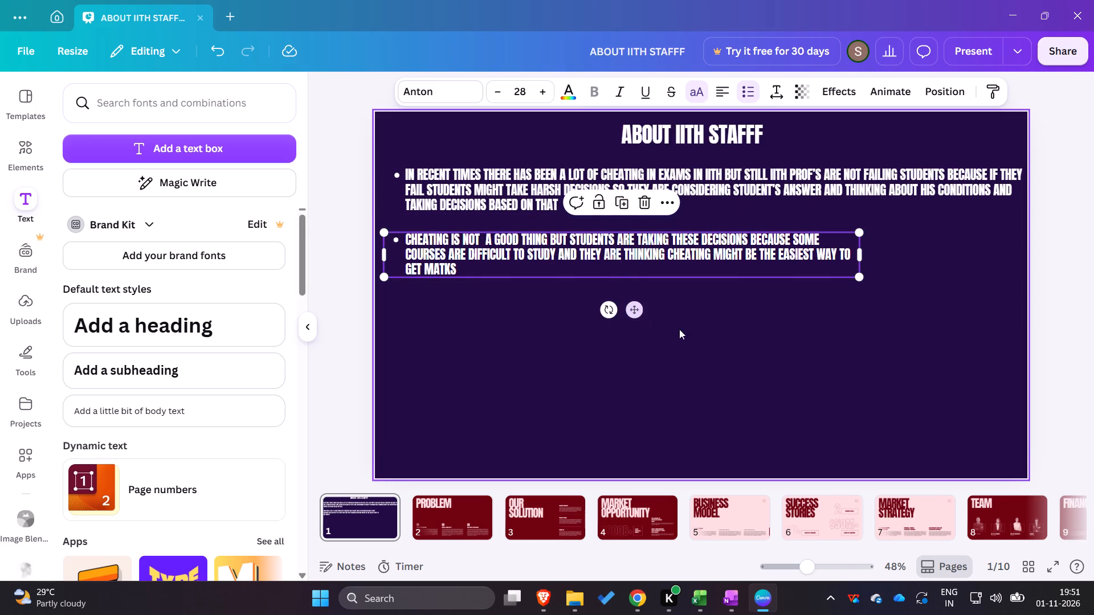
left_click(712, 341)
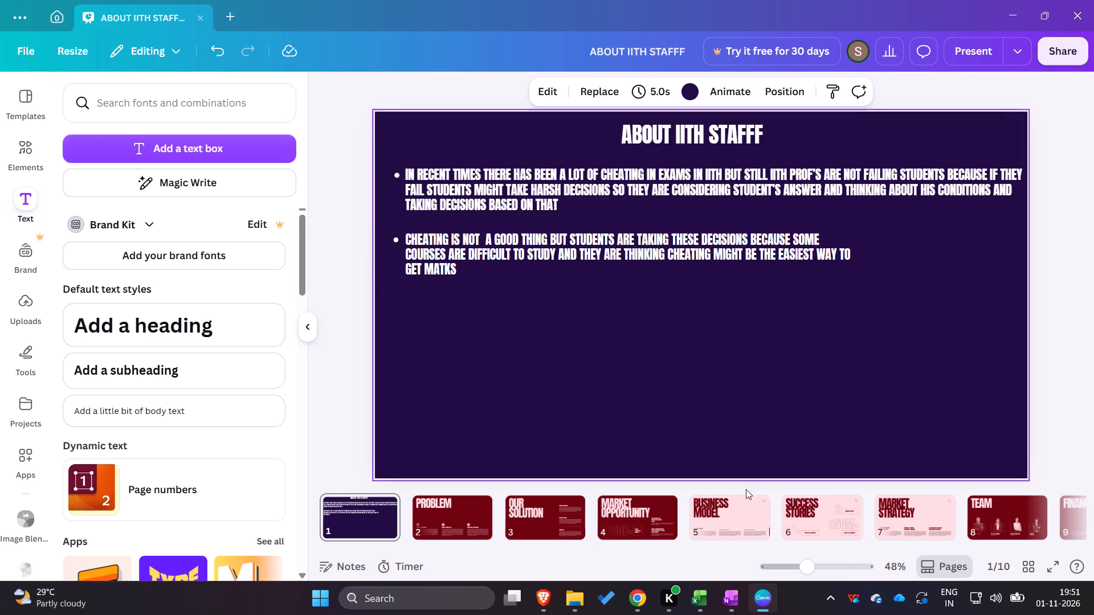
Add a new text box below the second paragraph and enlarge its text to size 50.3.
left_click(224, 135)
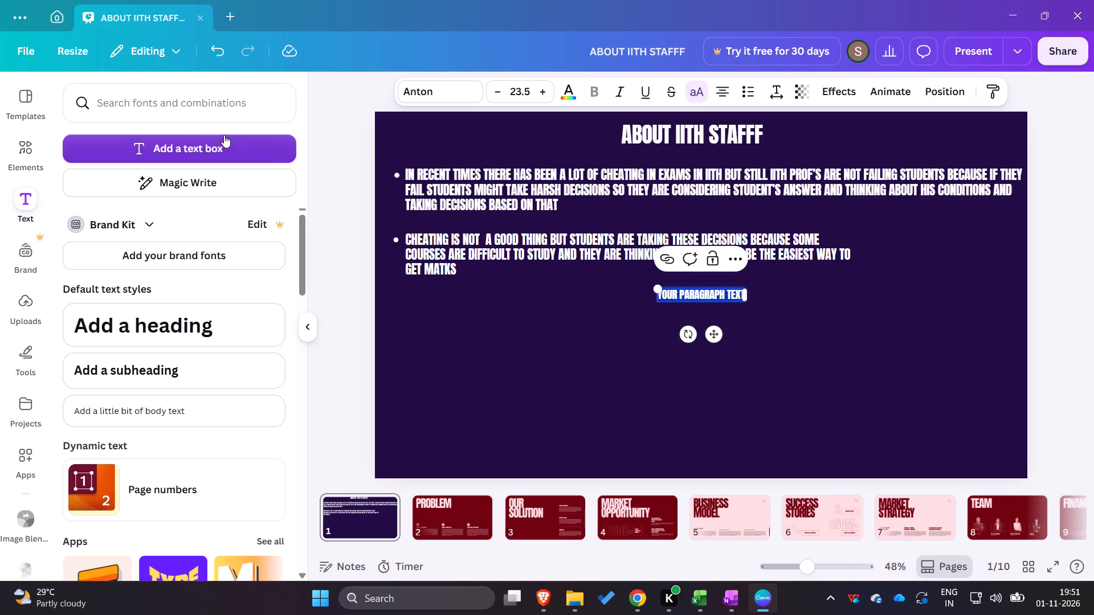
left_click(743, 301)
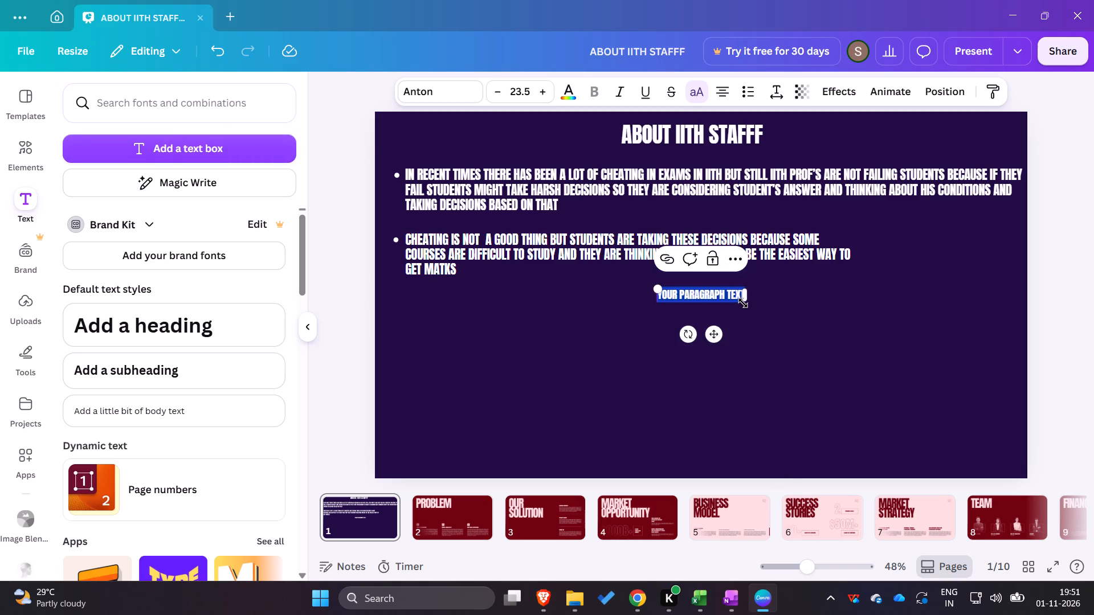
left_click_drag(746, 304, 830, 434)
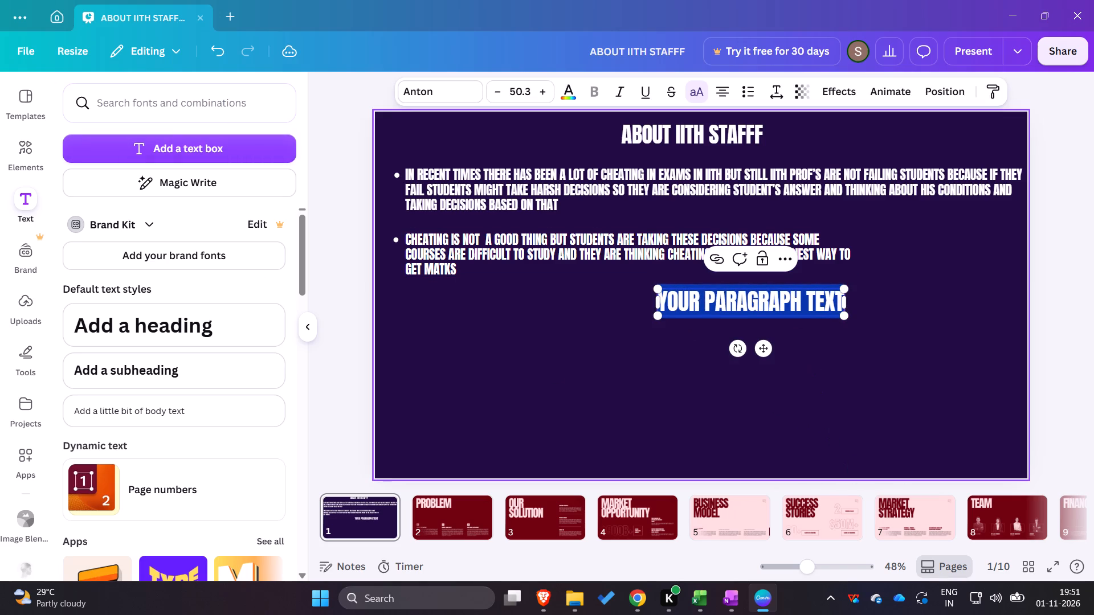
Replace the new text box's placeholder text with "MAKING" as the start of the third paragraph.
key("backslash")
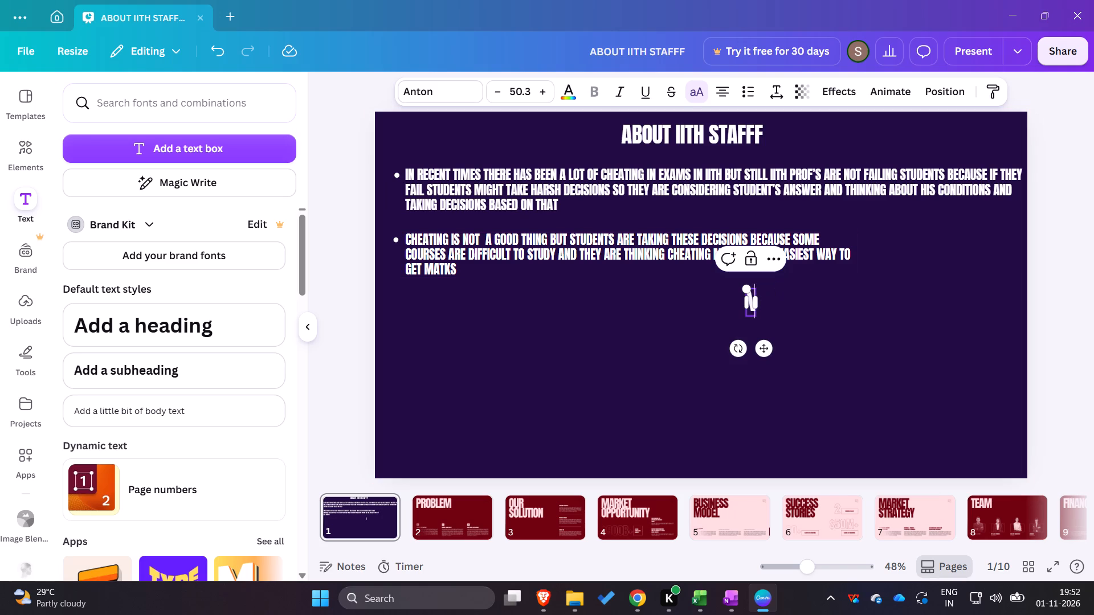
key("backslash")
key("BackSpace")
key("BackSpace")
key("m")
type("AKING")
key("space")
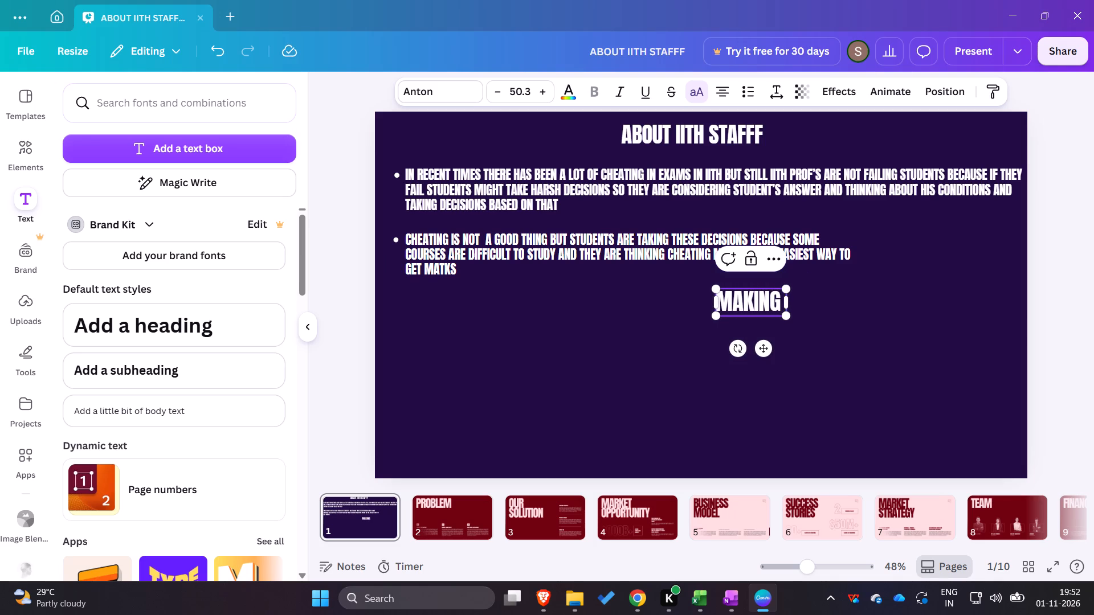
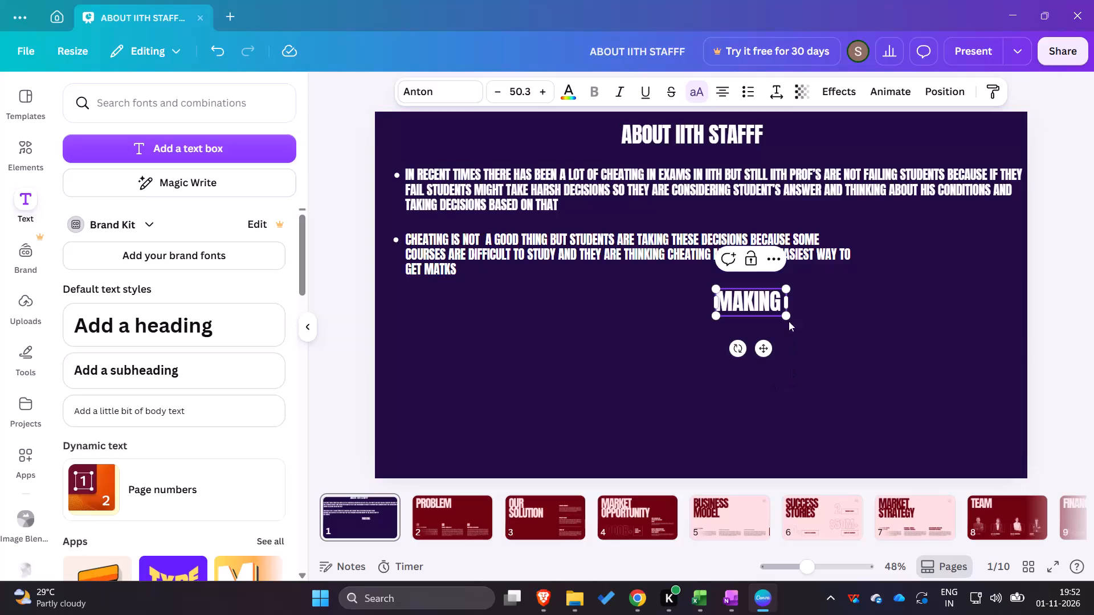
Continue the third paragraph after "MAKING" with "ENOUGH MONEY STILL THESE PROFS ARE".
left_click(777, 306)
key("space")
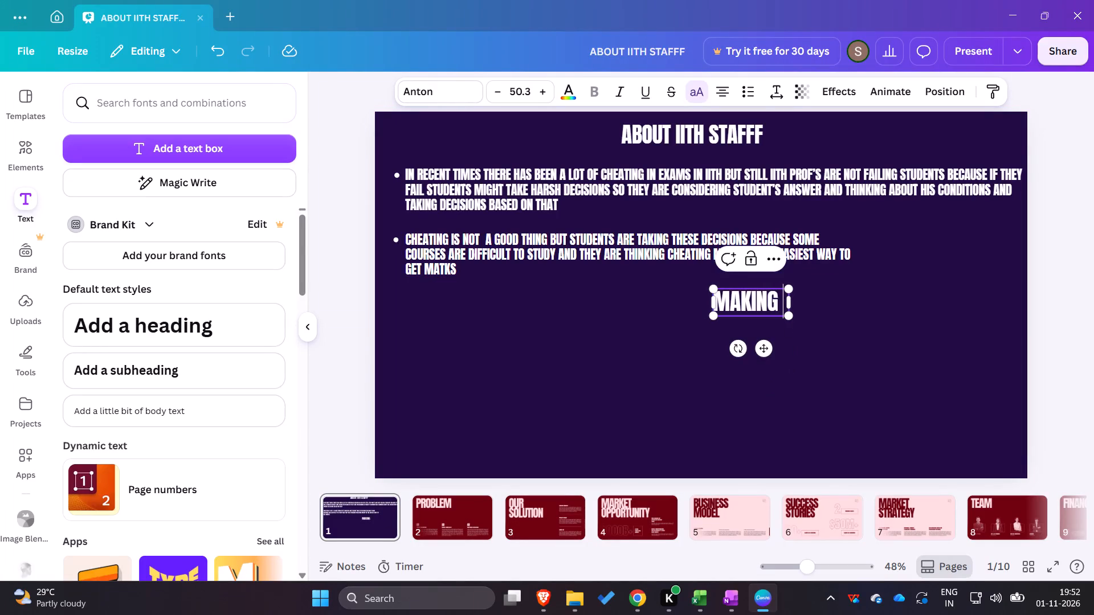
type("ENOUGH")
key("space")
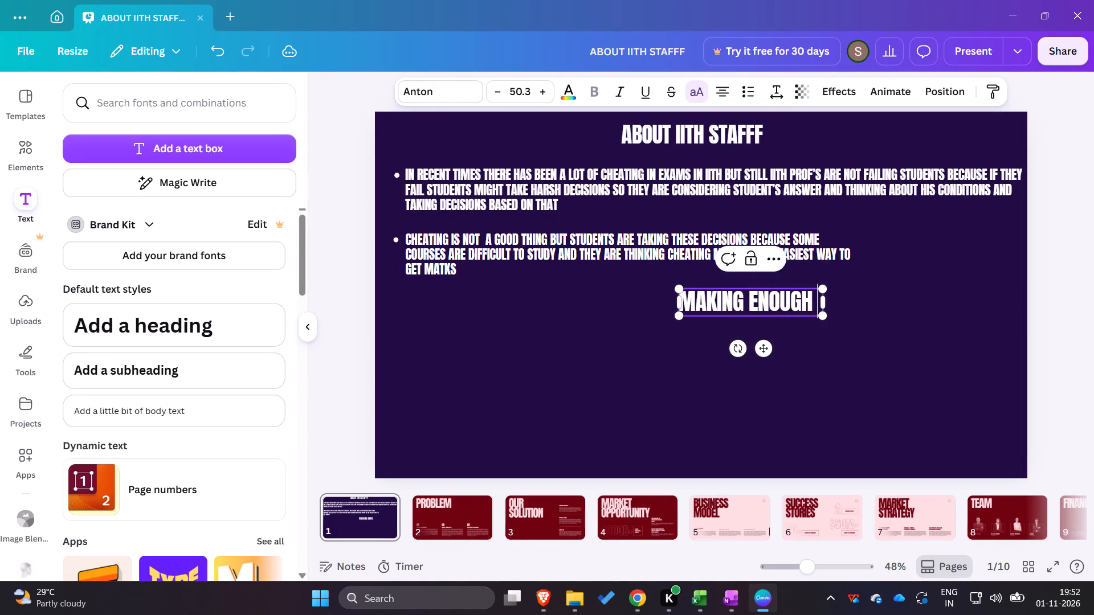
type("MONEY R")
key("BackSpace")
type("STILL THESE")
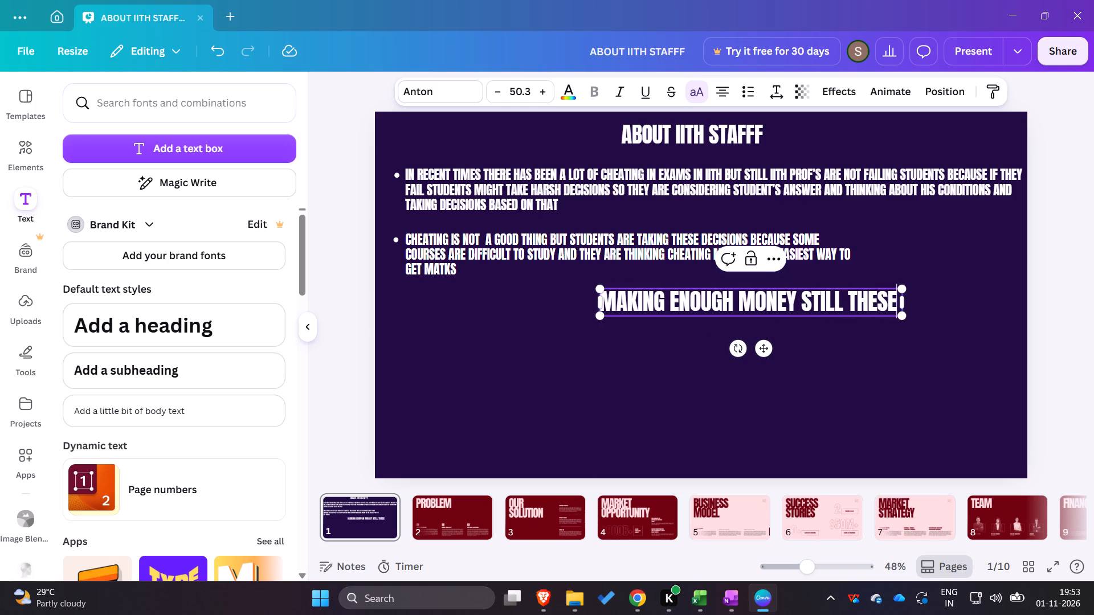
key("space")
type("PO")
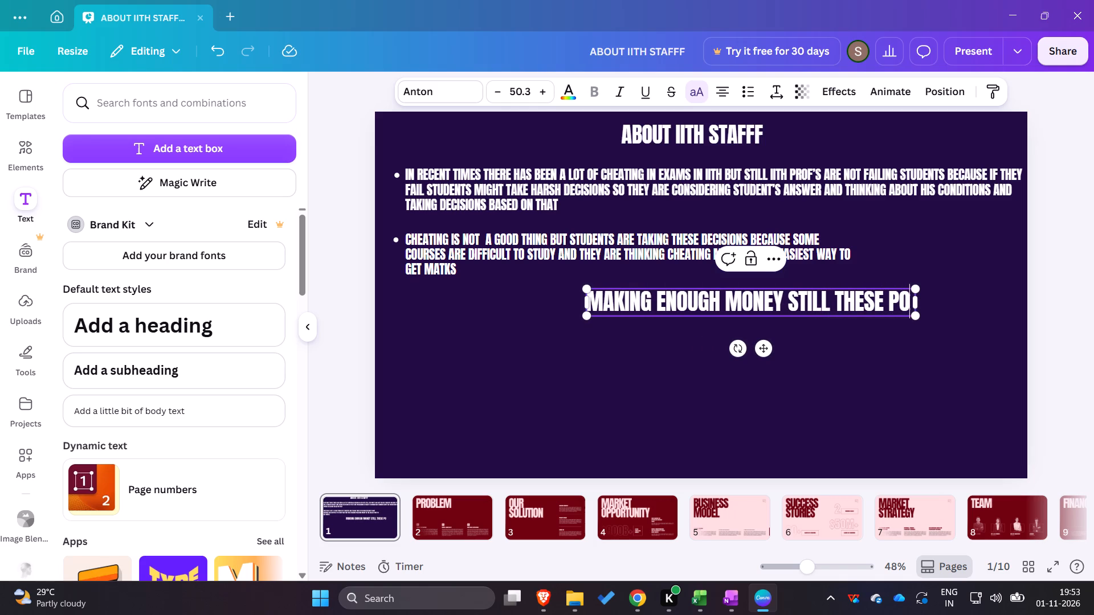
key("BackSpace")
type("ROFS ARE")
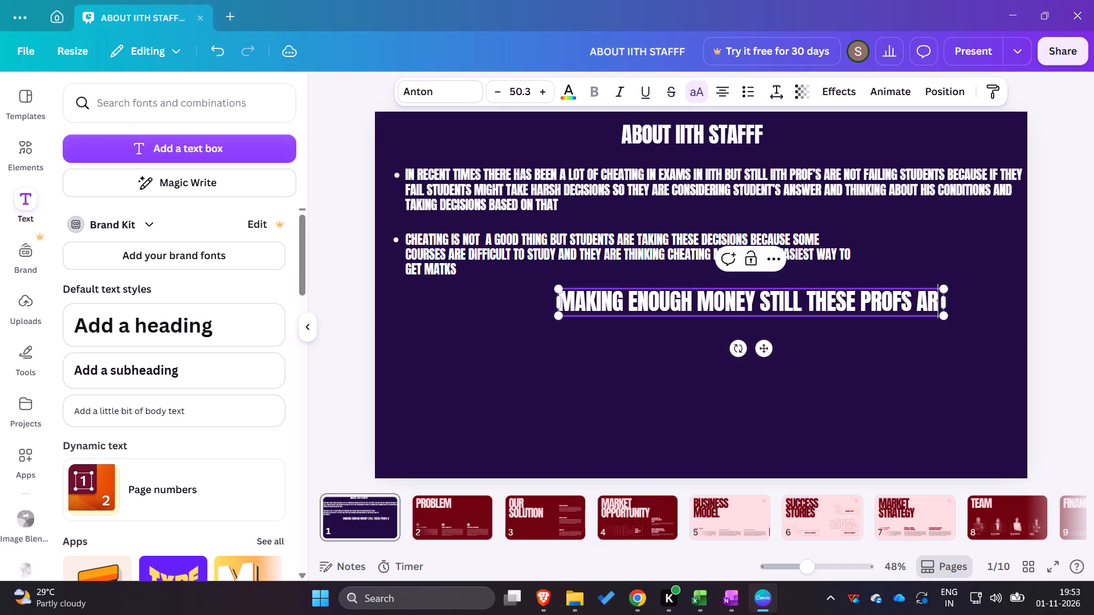
key("space")
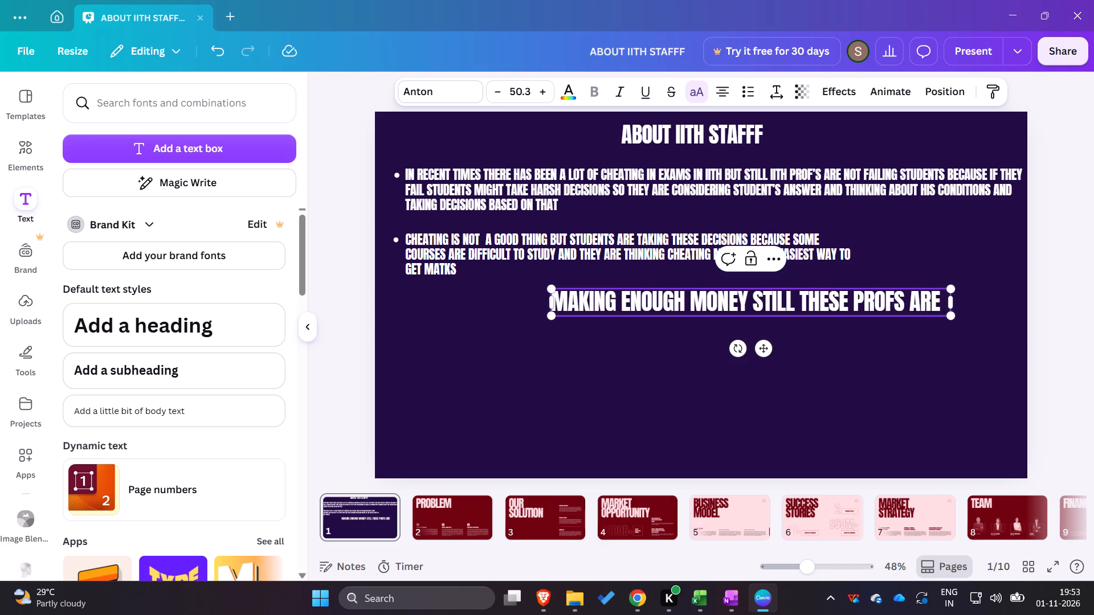
Insert "SOME OF" before "THESE PROFS" in the third paragraph.
left_click(802, 298)
type("SOME OF")
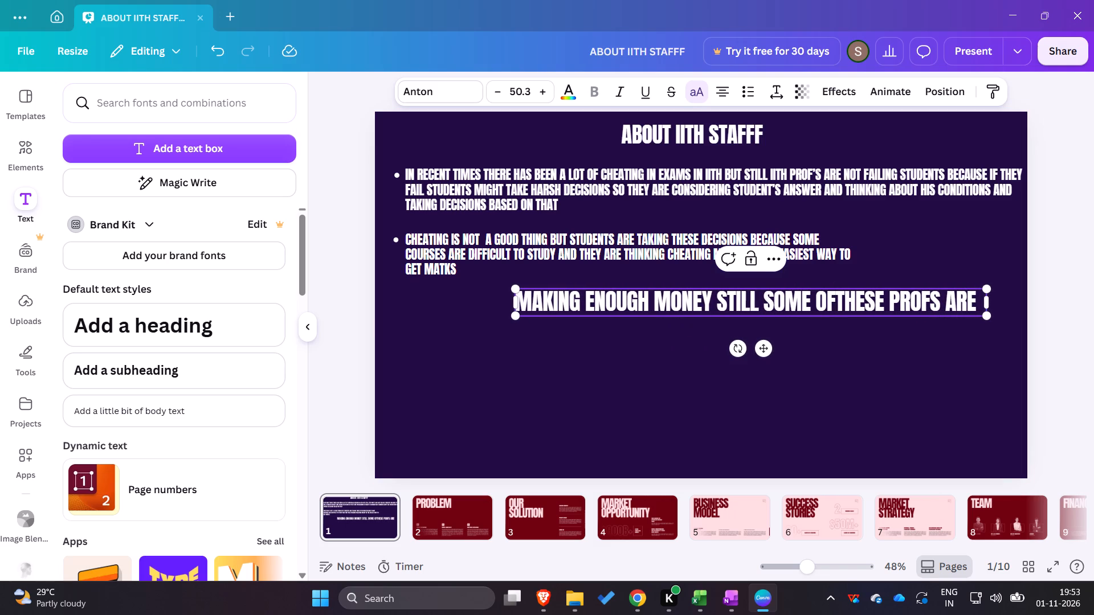
key("space")
Append "TAKING MONEY OUT OF CLUBS" to the end of the third paragraph.
left_click(981, 301)
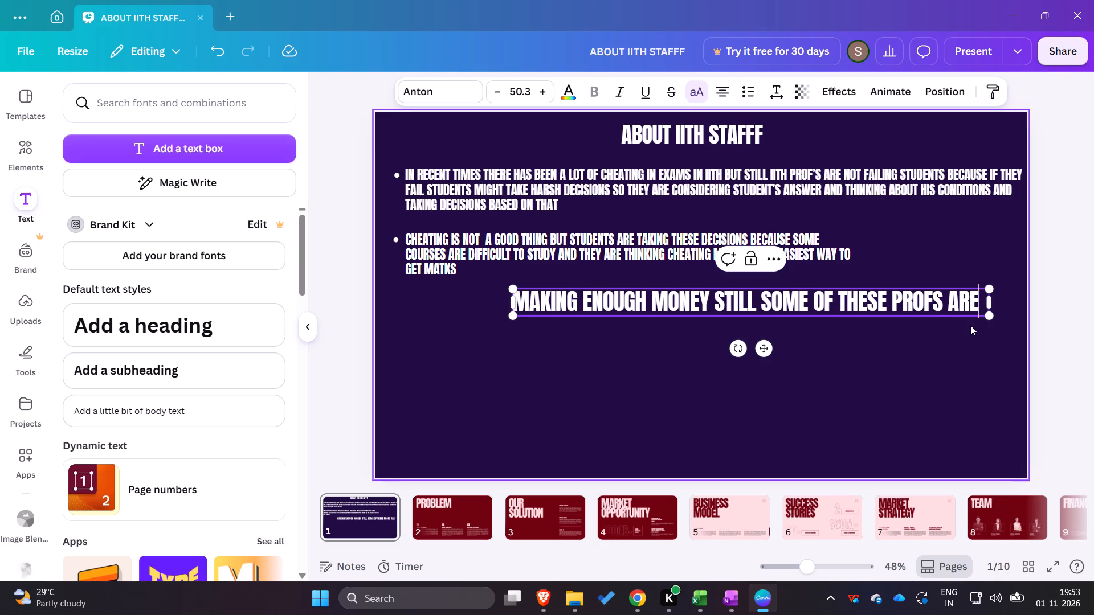
key("space")
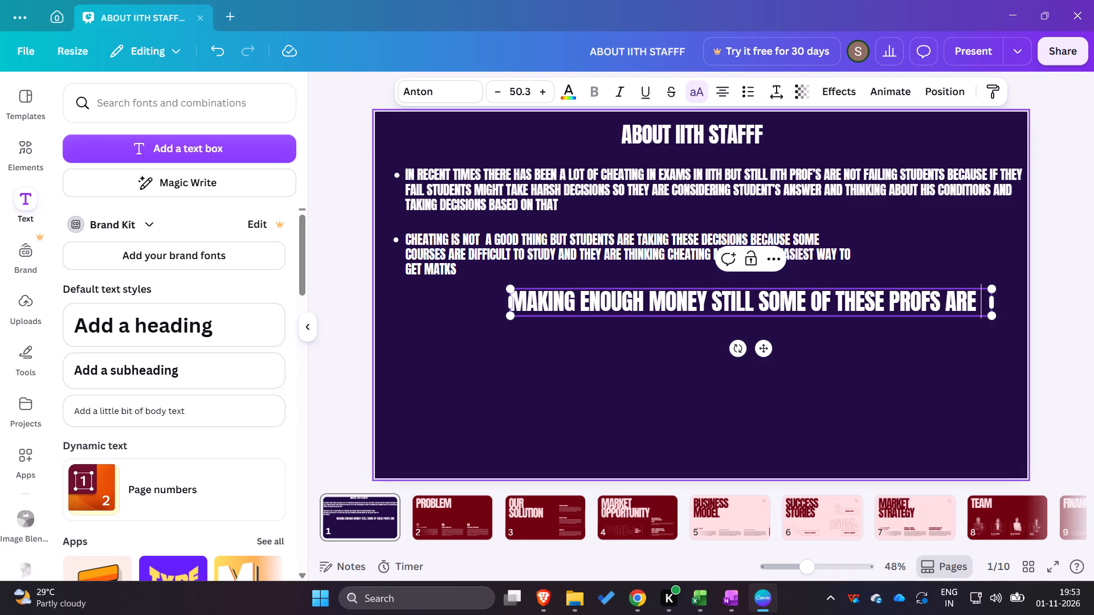
type("TA")
type("K9ING")
key("space")
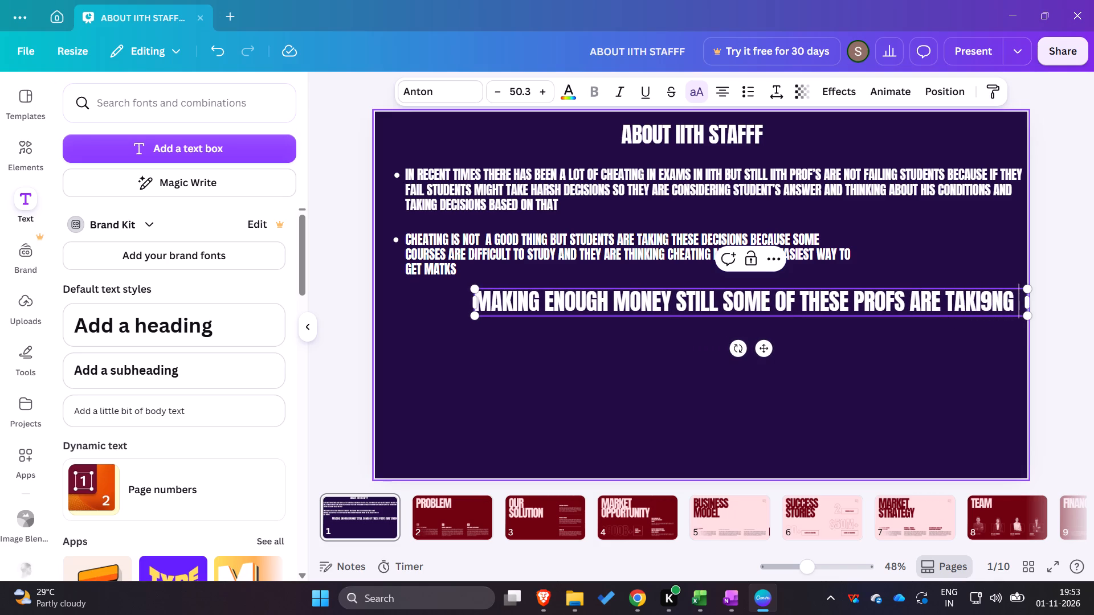
key("BackSpace")
key("BackSpace")
key("BackSpace")
key("BackSpace")
type("NG MONEY OUT OF")
key("space")
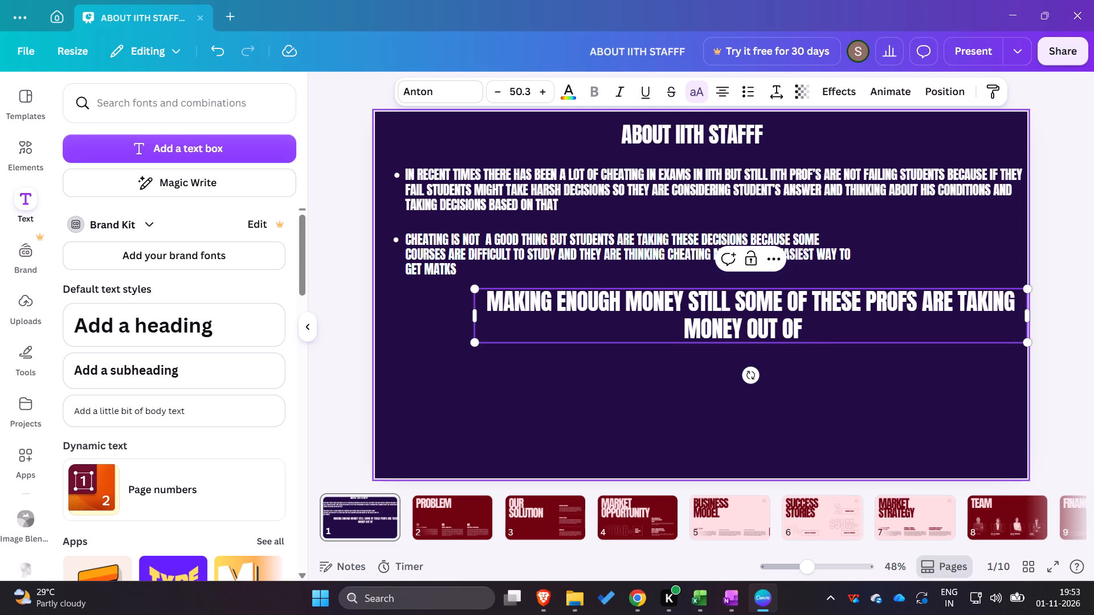
type("CLUBS")
key("space")
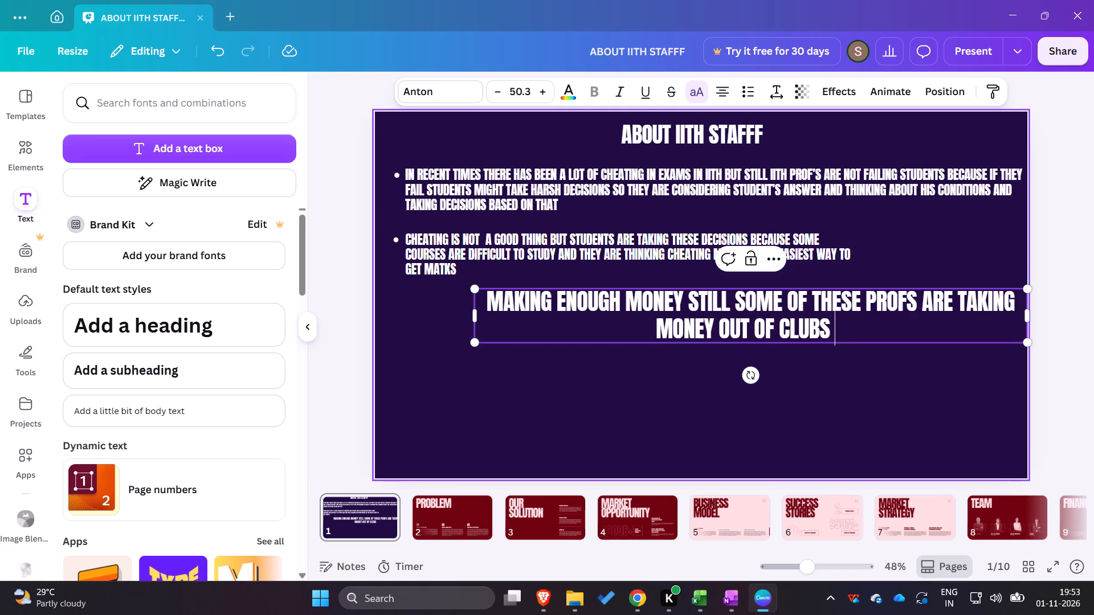
Continue the third paragraph with "SO SOME STUDENTS WHO ARE IN HEAD".
type("SO SOME")
key("space")
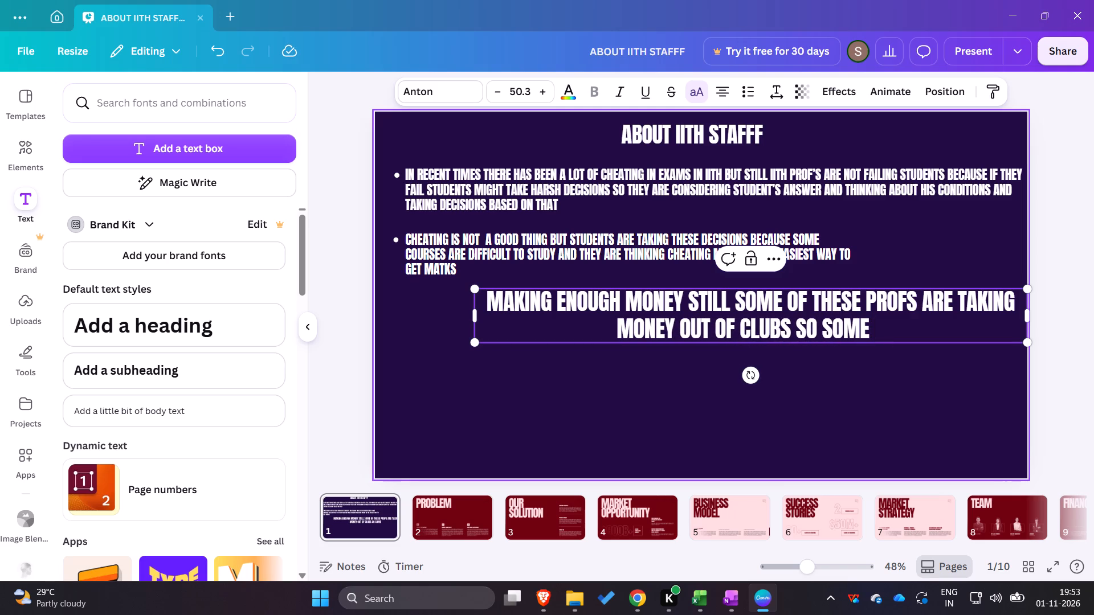
type("STUDENTS WHO ARE IN")
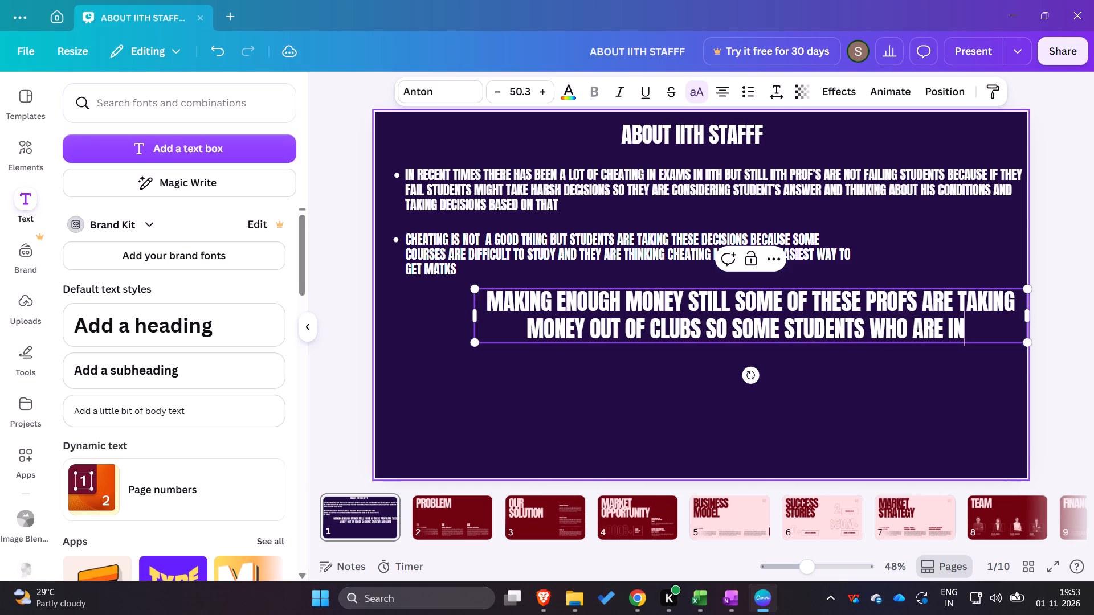
key("space")
type("HEAD F")
key("BackSpace")
Finish the third paragraph with "POSITION OF THESE CLUBS ARE DOING THE SAME".
type("POSITION OF THESE CU")
key("BackSpace")
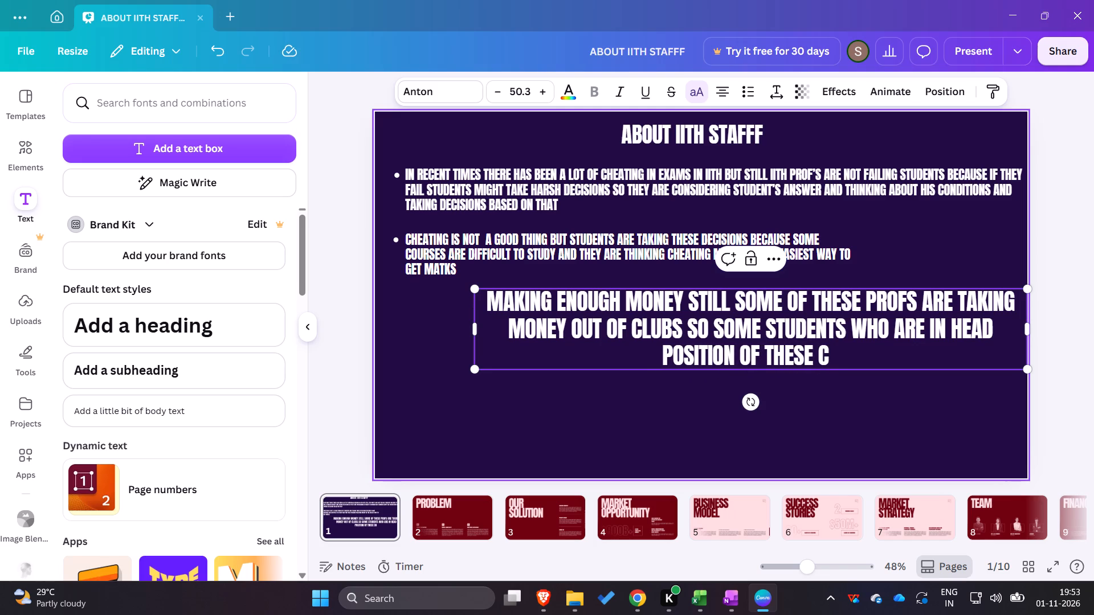
type("LBS")
key("BackSpace")
key("BackSpace")
type("UBS ARE DAING")
key("space")
key("BackSpace")
key("BackSpace")
key("BackSpace")
key("BackSpace")
key("BackSpace")
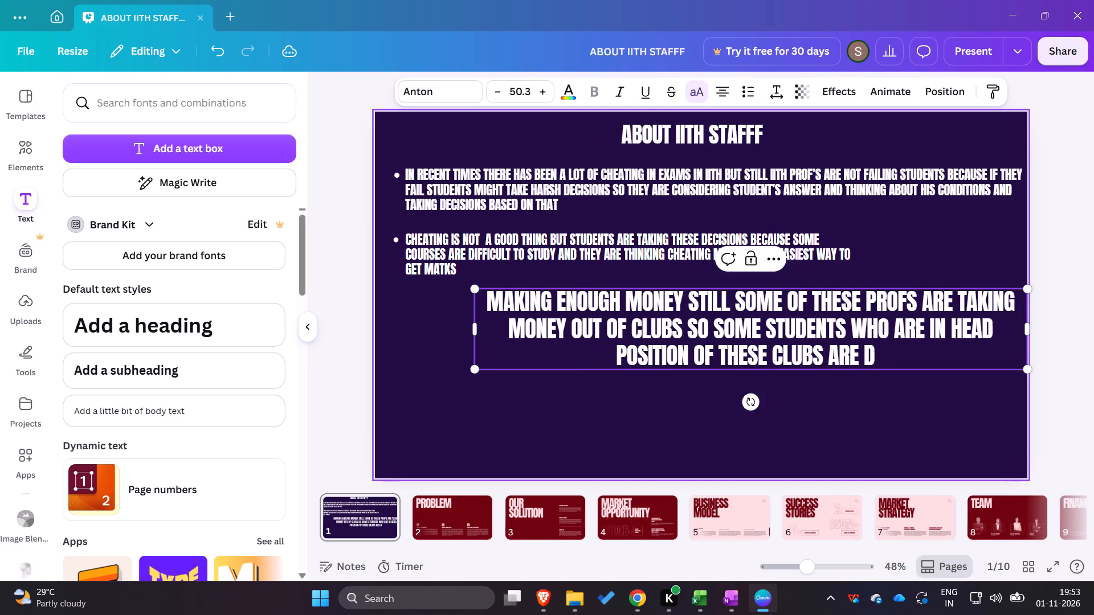
type("OING THE SE")
key("BackSpace")
type("AEM")
key("space")
key("BackSpace")
key("Right")
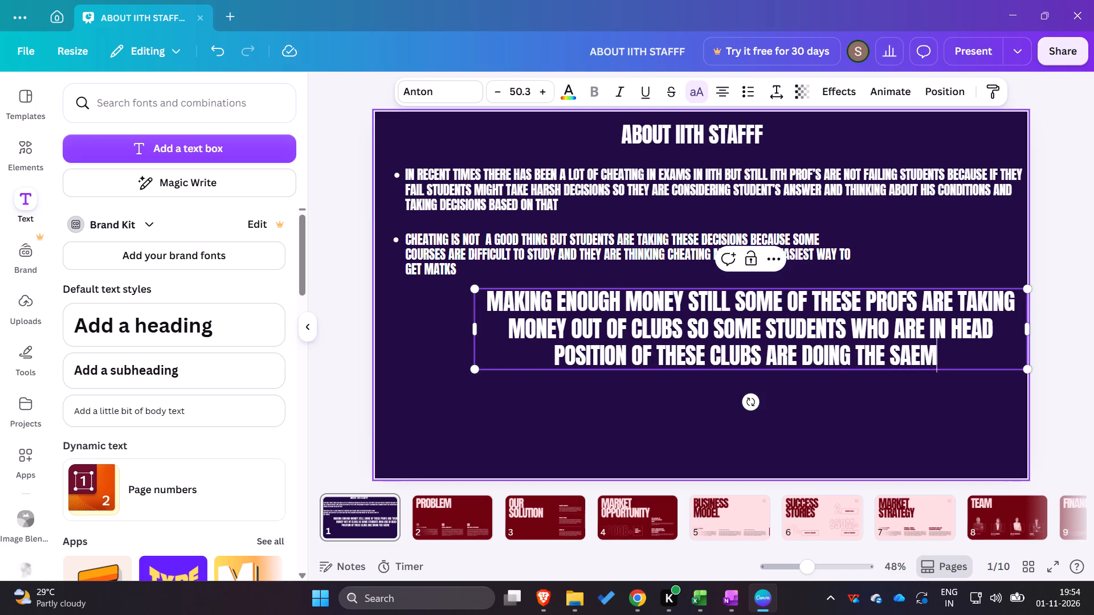
key("BackSpace")
key("BackSpace")
type("ME")
left_click(981, 419)
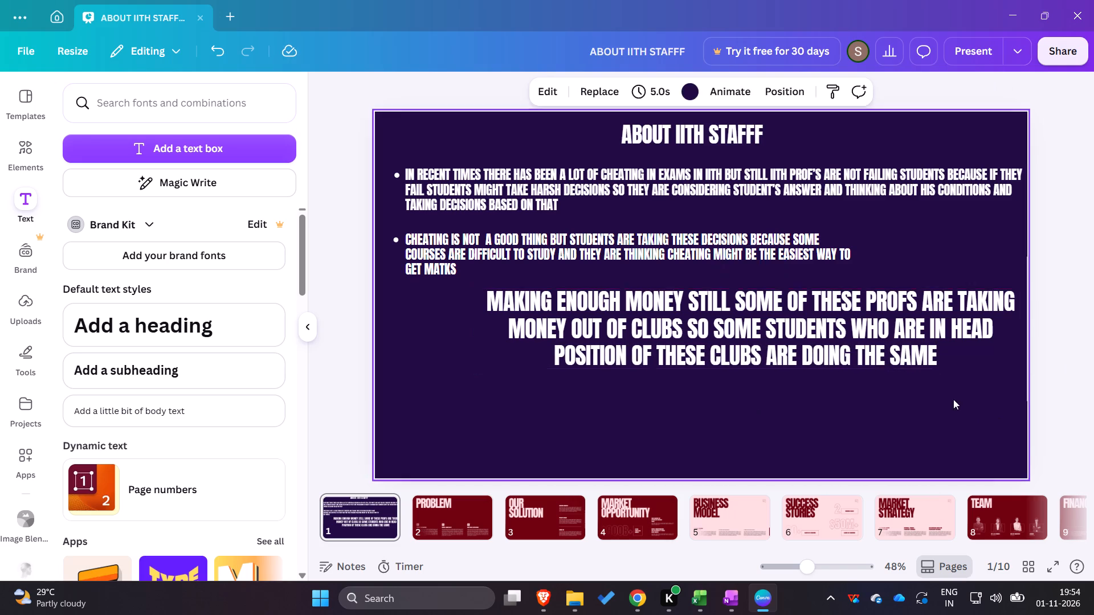
Format the third paragraph as a bulleted list item.
left_click(859, 357)
left_click(748, 91)
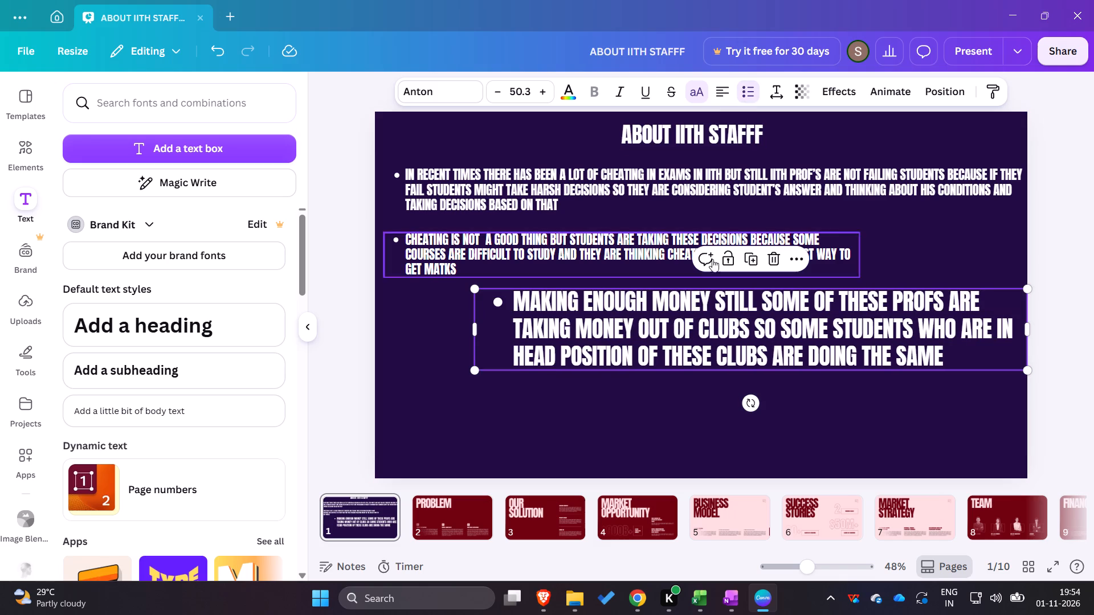
left_click(793, 418)
Set the third paragraph's font size to 28.
left_click(805, 343)
left_click(525, 97)
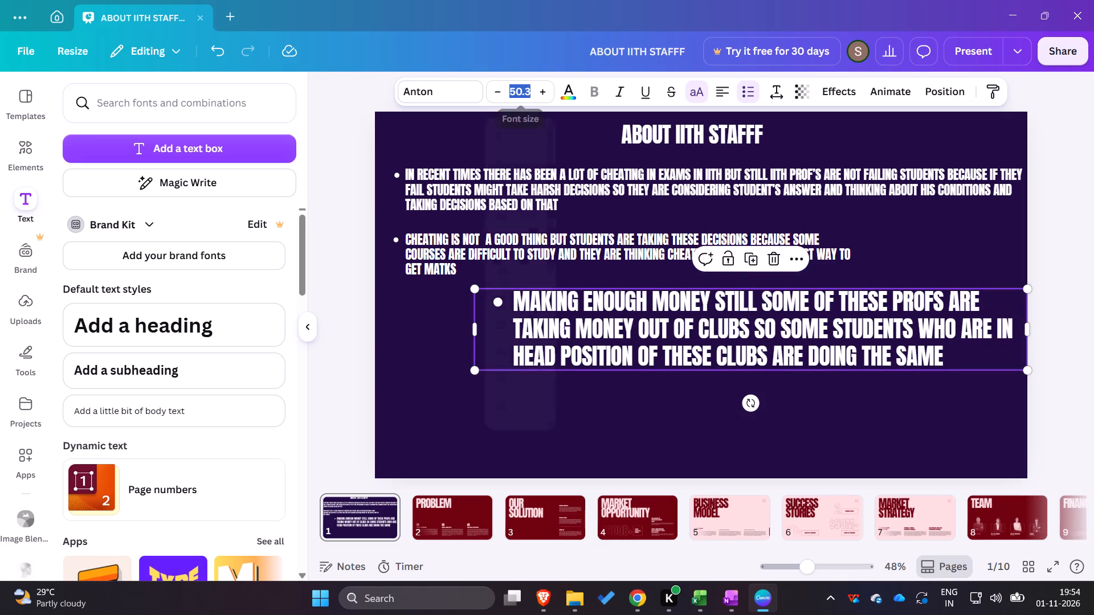
type("28")
key("Return")
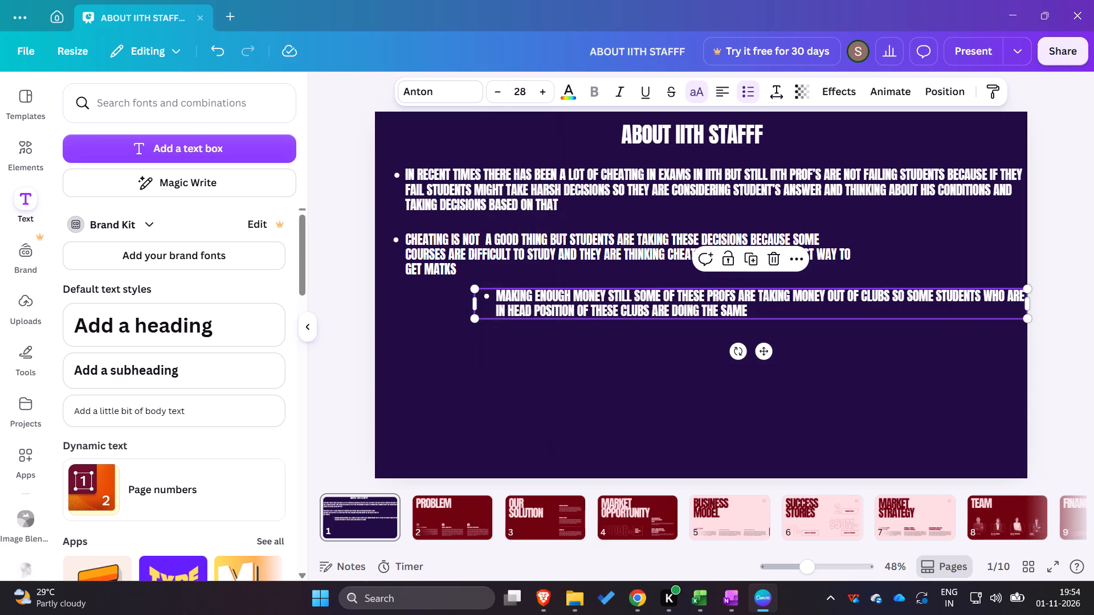
left_click(870, 386)
Move the third paragraph so its left edge and bullet line up with the two paragraphs above.
left_click_drag(827, 314, 708, 314)
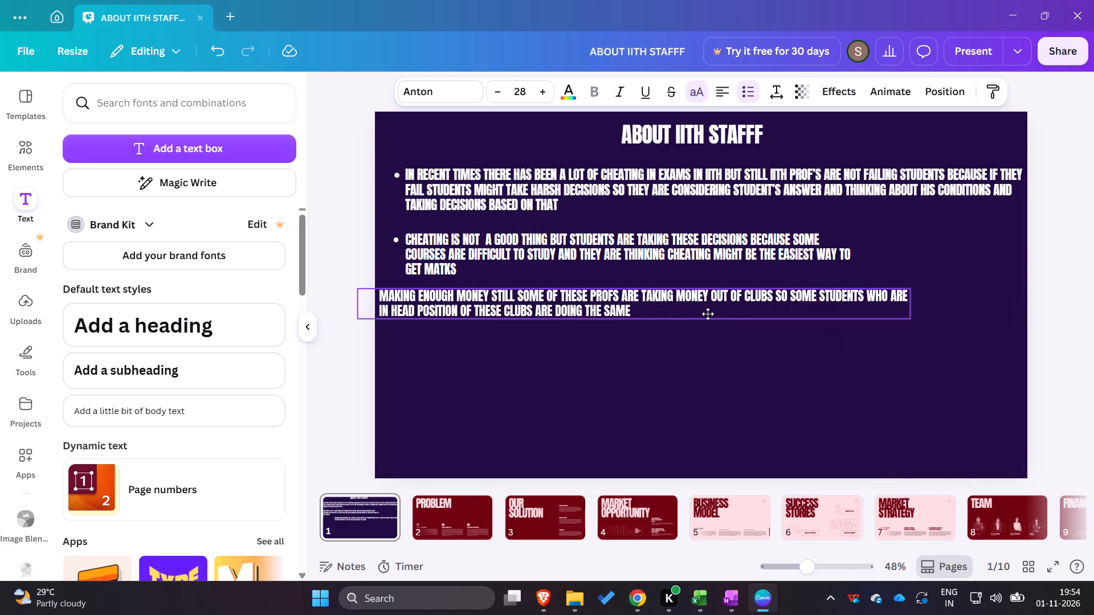
left_click_drag(708, 314, 738, 314)
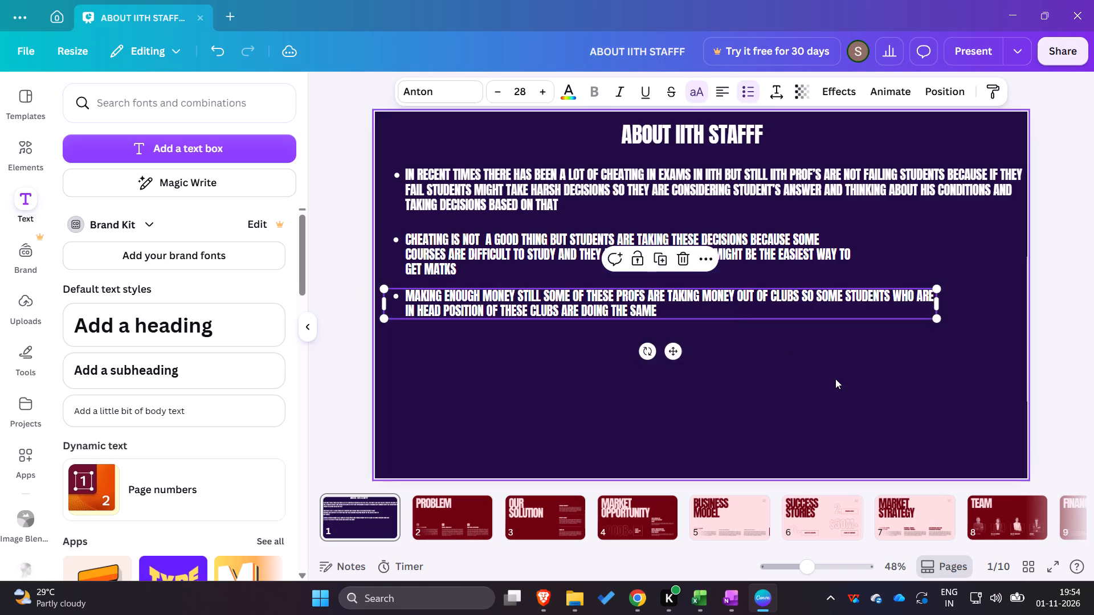
left_click(835, 379)
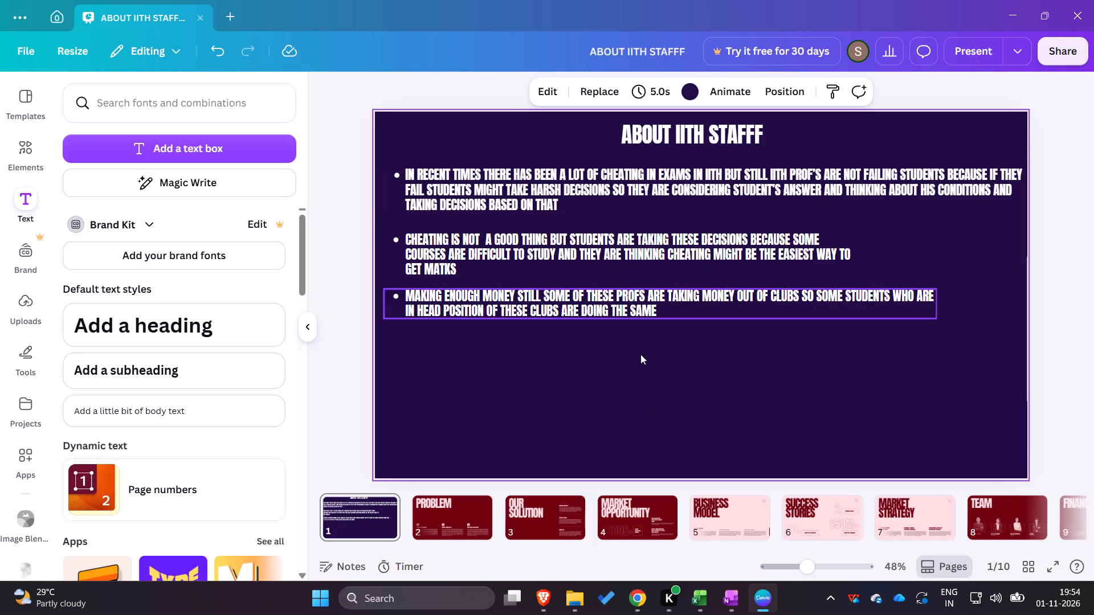
Move the small square graphic from the upper-right corner of the "BUSINESS MODEL" slide to the empty lower-right area of slide 1.
left_click(740, 503)
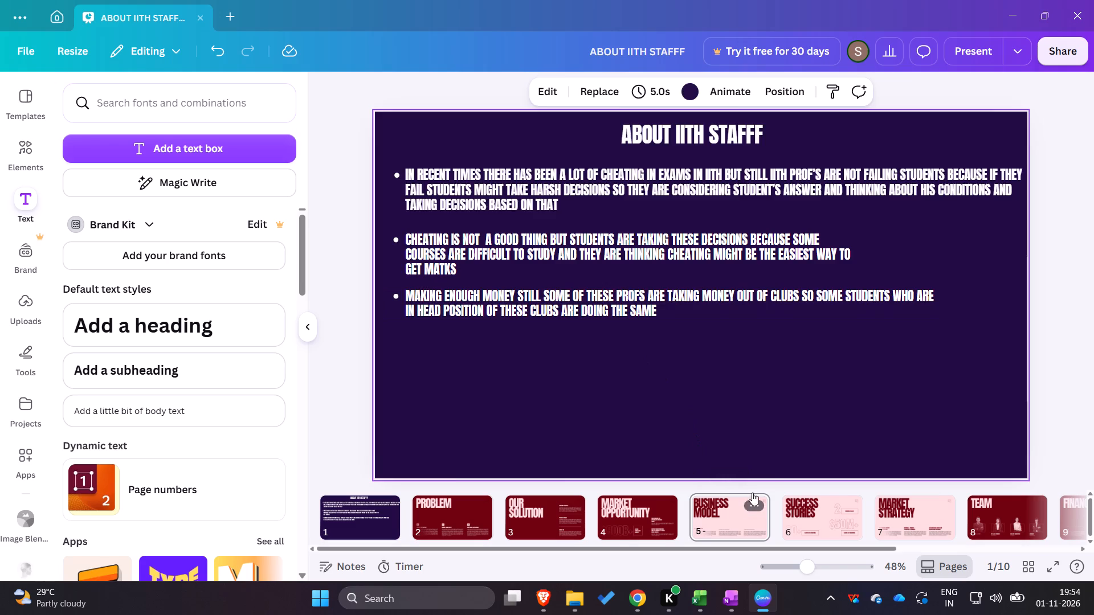
left_click(982, 153)
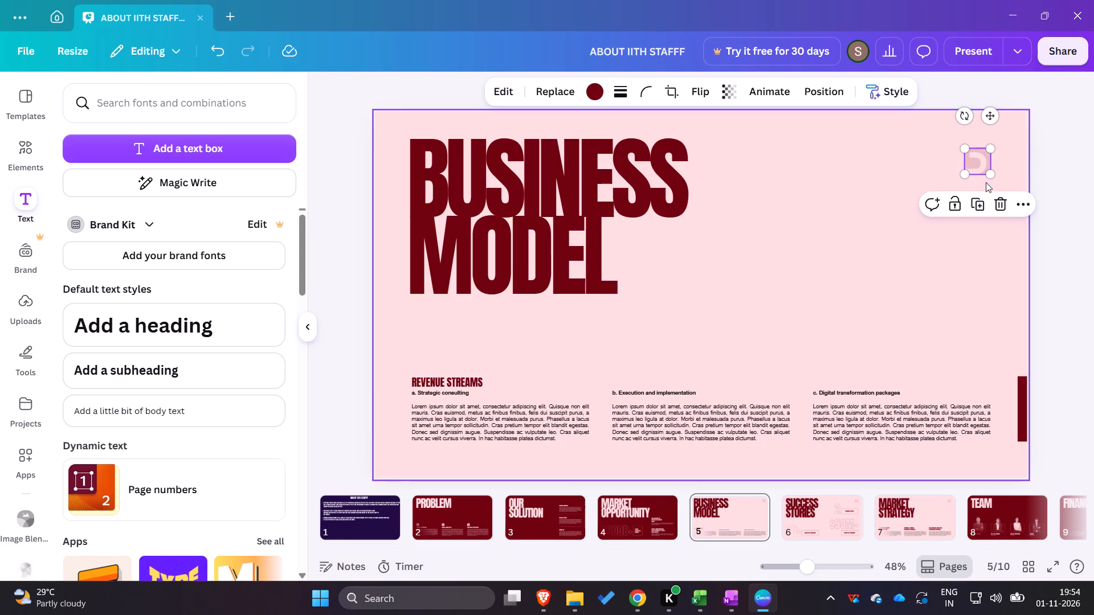
left_click_drag(981, 163, 382, 518)
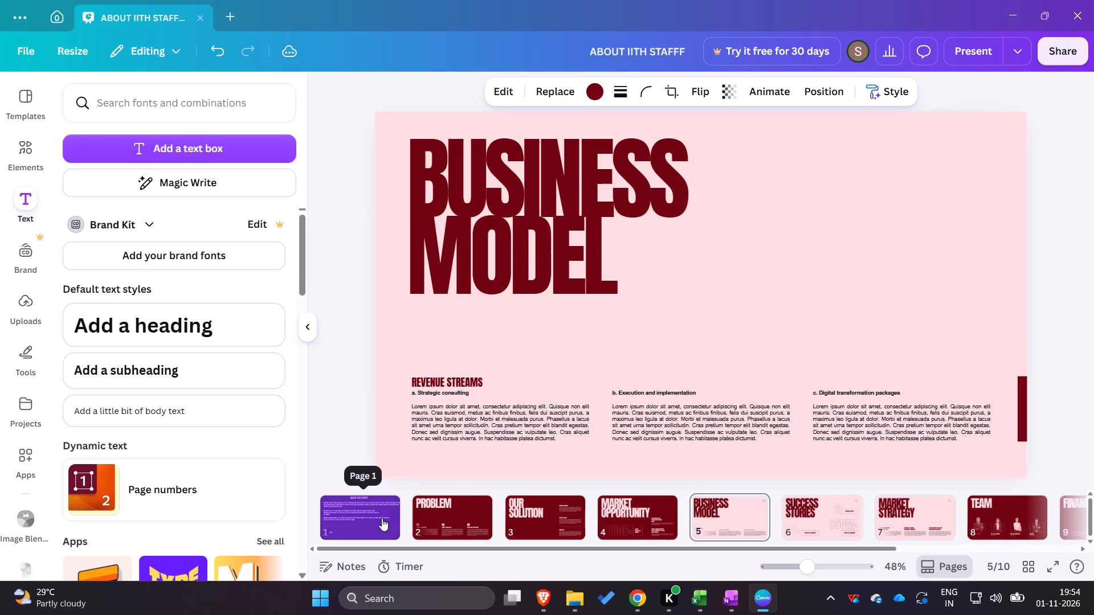
left_click_drag(382, 518, 642, 485)
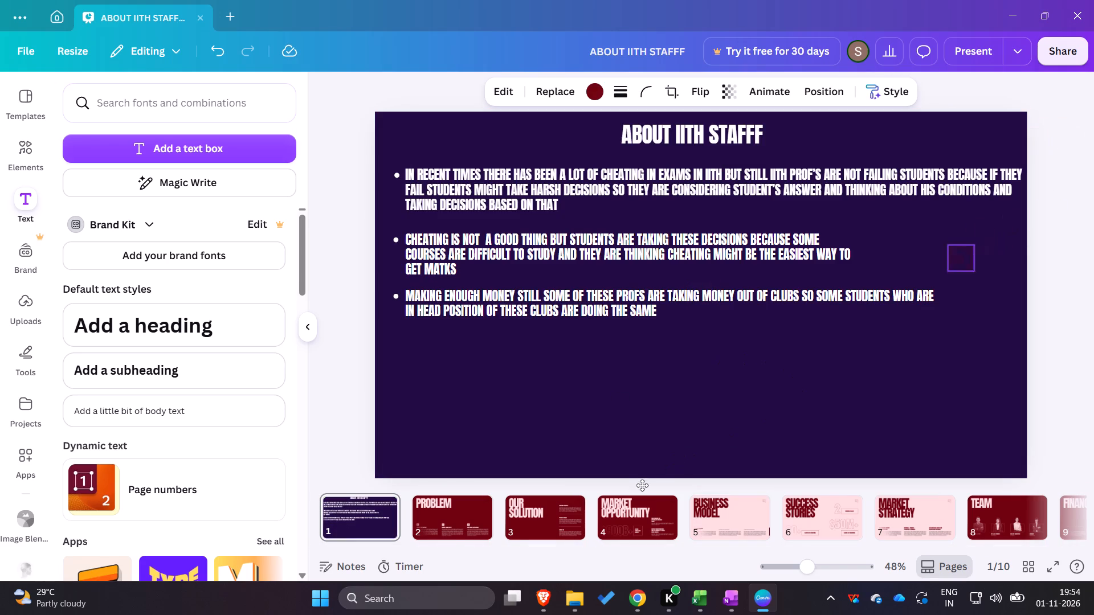
left_click_drag(642, 485, 818, 400)
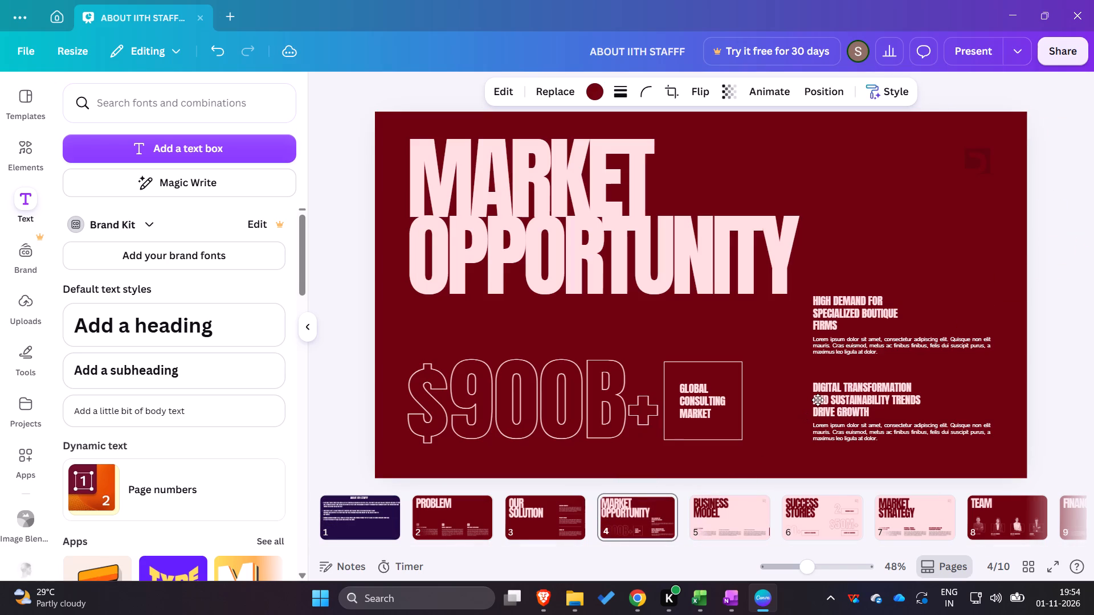
left_click_drag(818, 400, 693, 398)
left_click_drag(1013, 175, 950, 379)
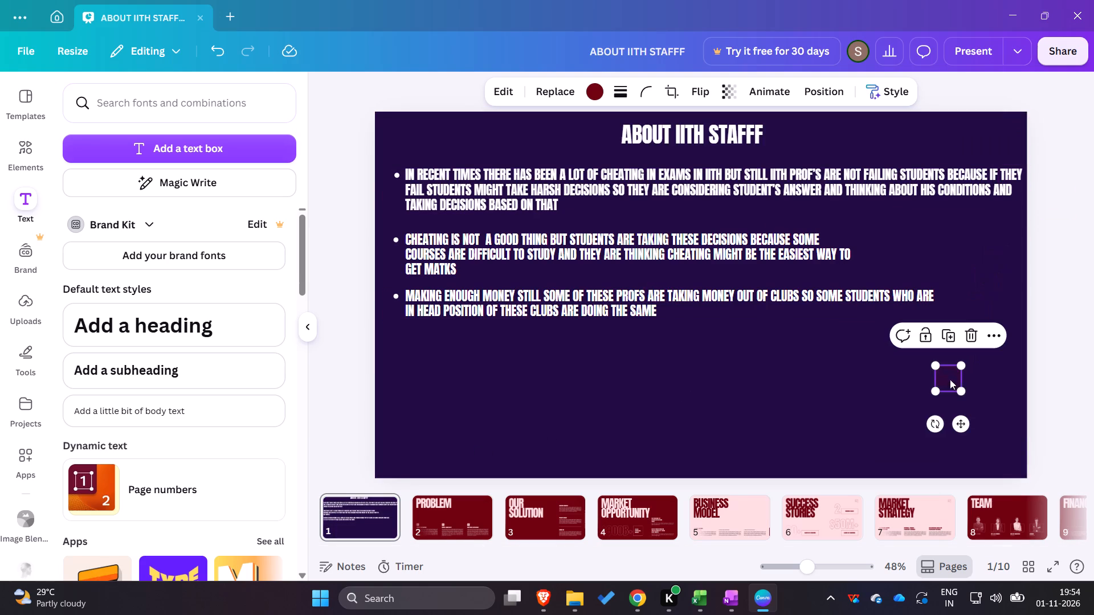
Recolour the moved graphic on slide 1, trying white first and then applying light orange.
left_click(597, 89)
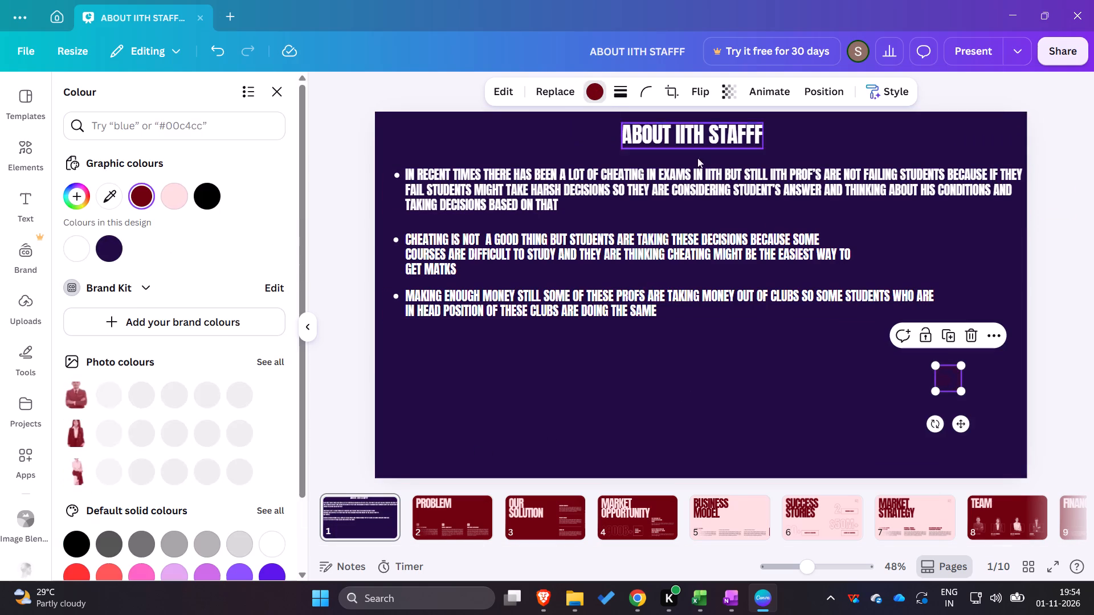
scroll(215, 416, "down", 2)
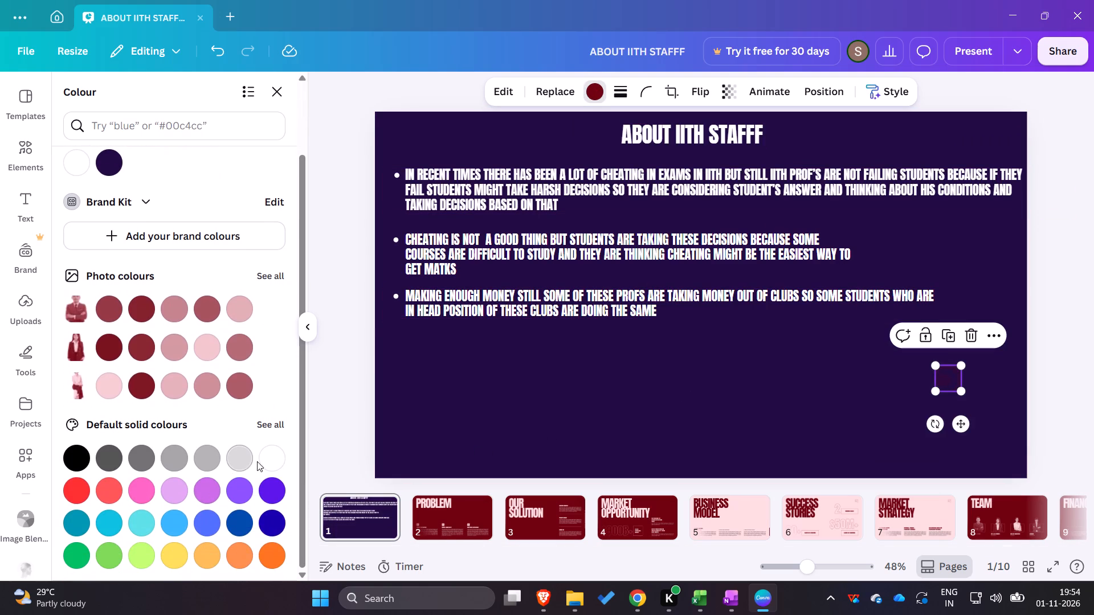
left_click(263, 461)
scroll(248, 415, "down", 2)
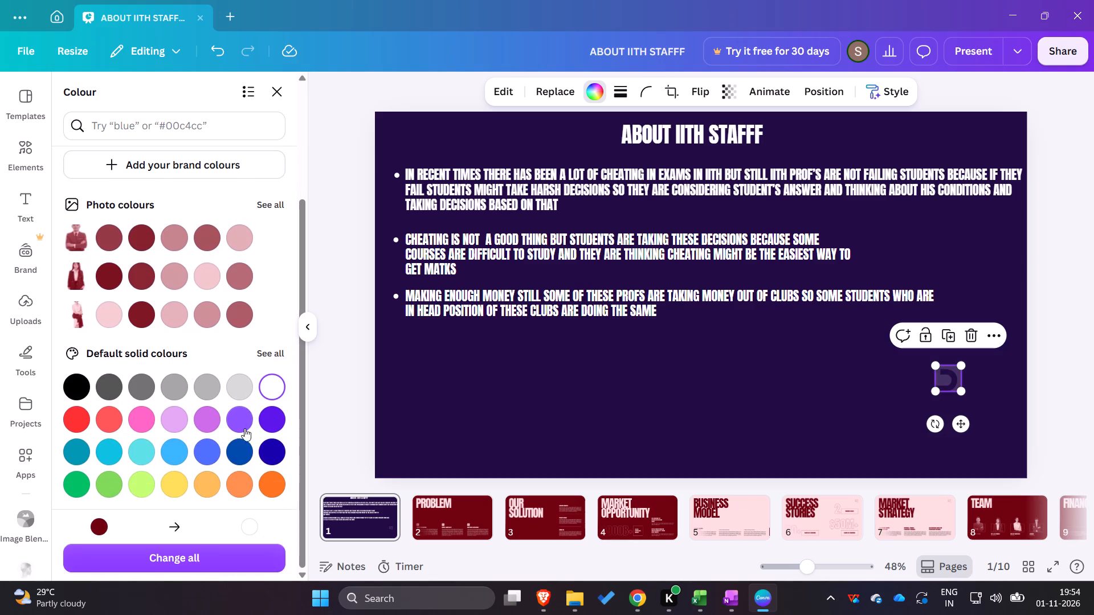
left_click(193, 488)
left_click(210, 489)
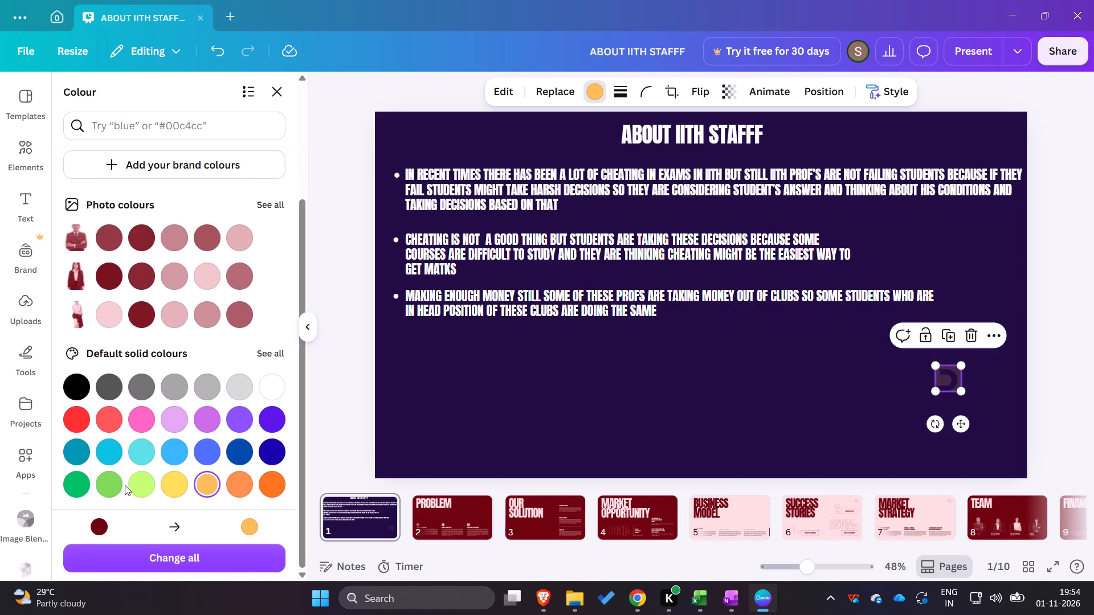
Try several default solid colours, including pink and light blue, on the graphic on slide 1 and settle on light green.
left_click(74, 379)
left_click(141, 423)
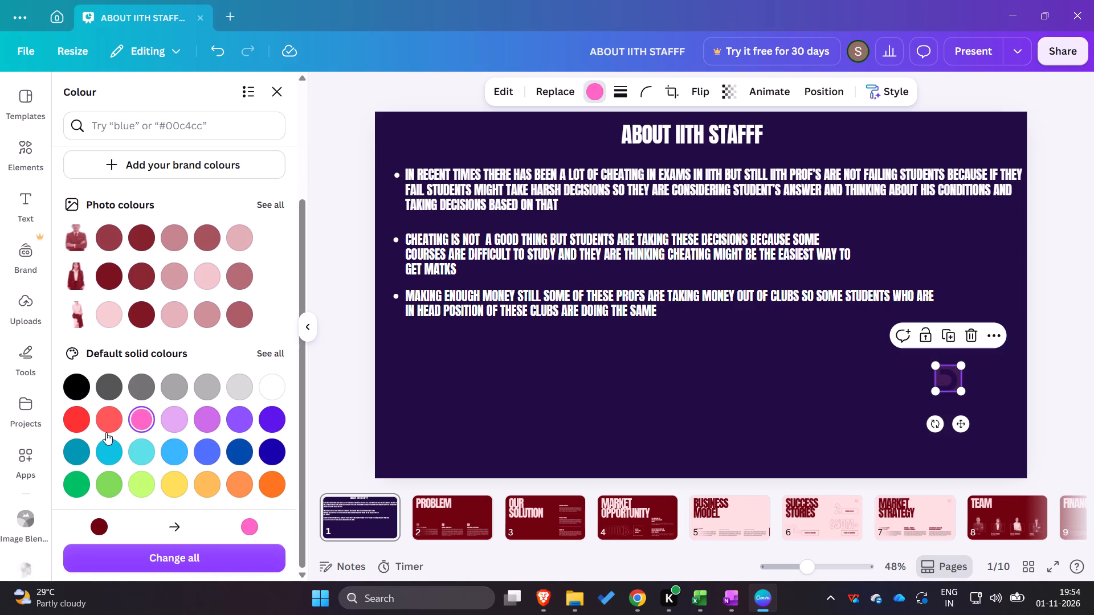
left_click(107, 427)
left_click(104, 447)
left_click(166, 447)
scroll(164, 355, "down", 3)
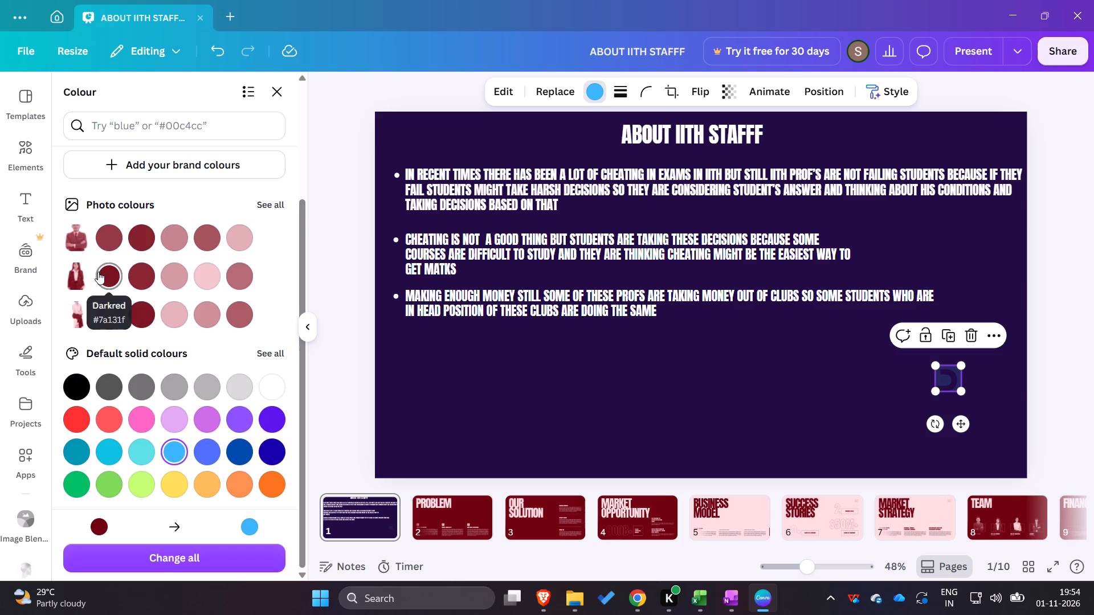
scroll(129, 367, "down", 4)
double_click(143, 499)
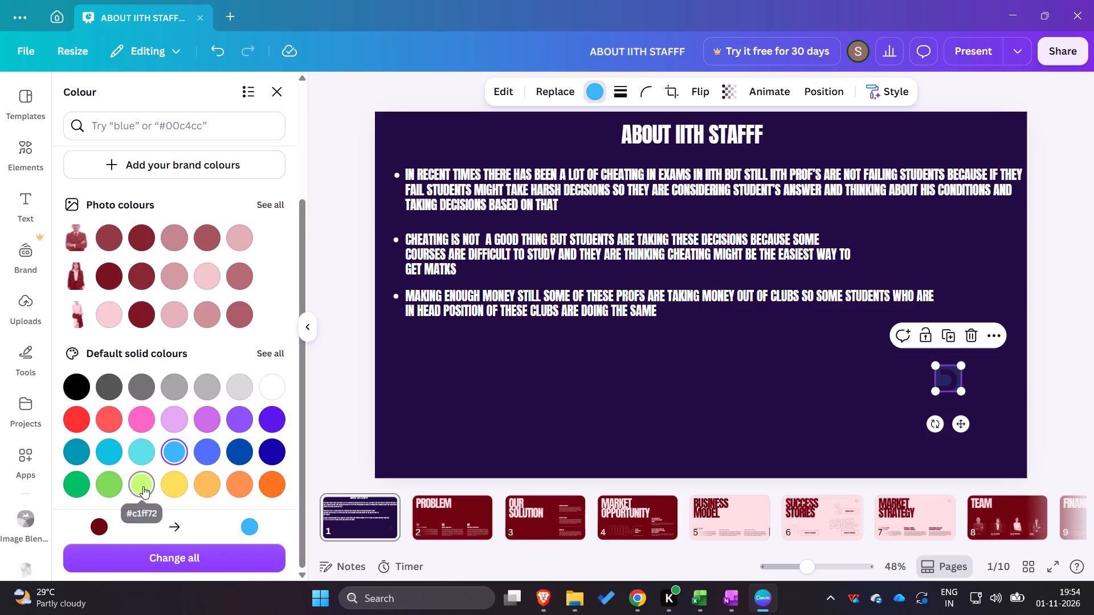
left_click(108, 492)
left_click(637, 393)
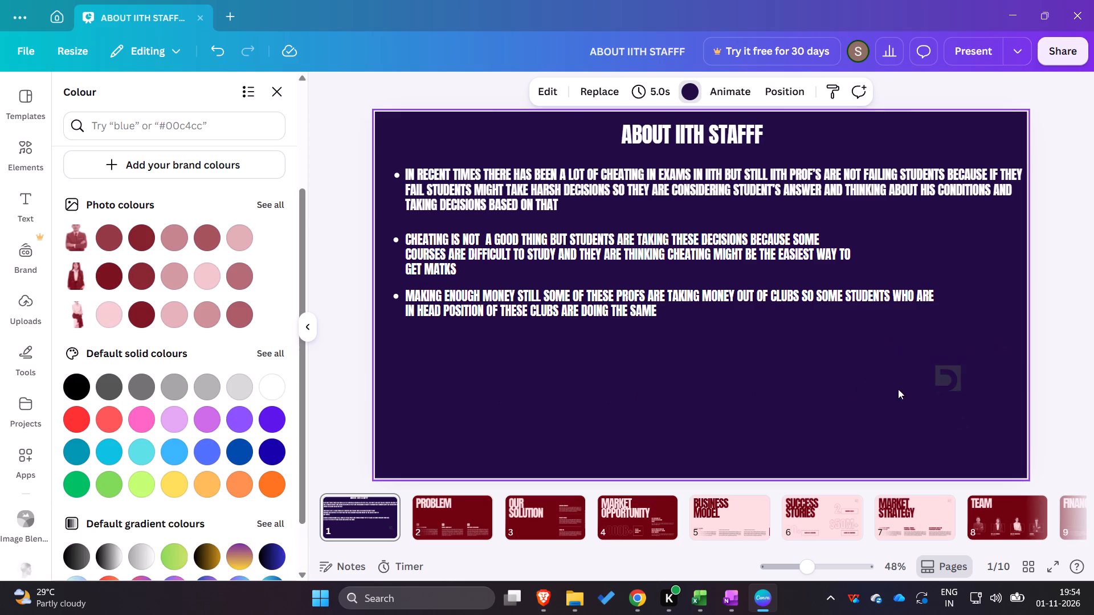
Move the green graphic to the upper-right corner of slide 1, level with the "ABOUT IITH STAFFF" title.
left_click_drag(938, 380, 989, 134)
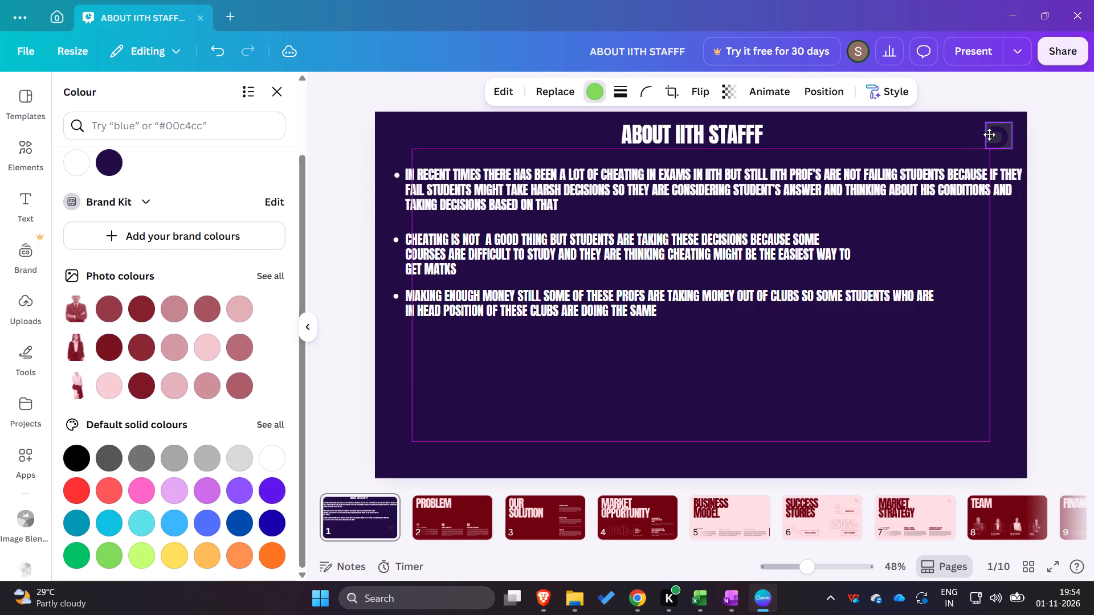
left_click_drag(989, 134, 993, 136)
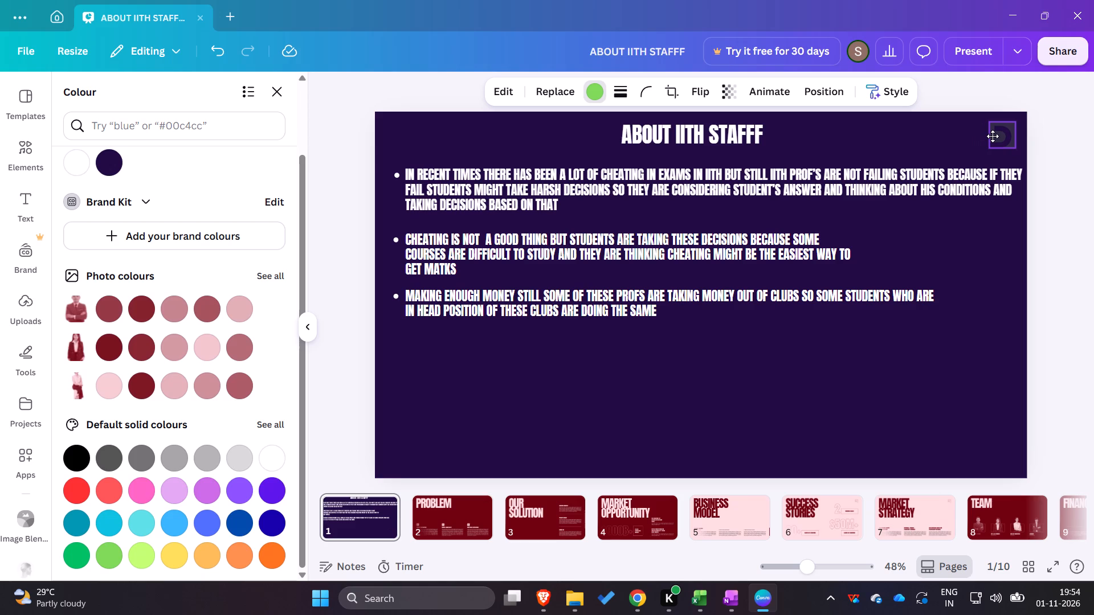
left_click_drag(993, 136, 995, 141)
left_click(1009, 300)
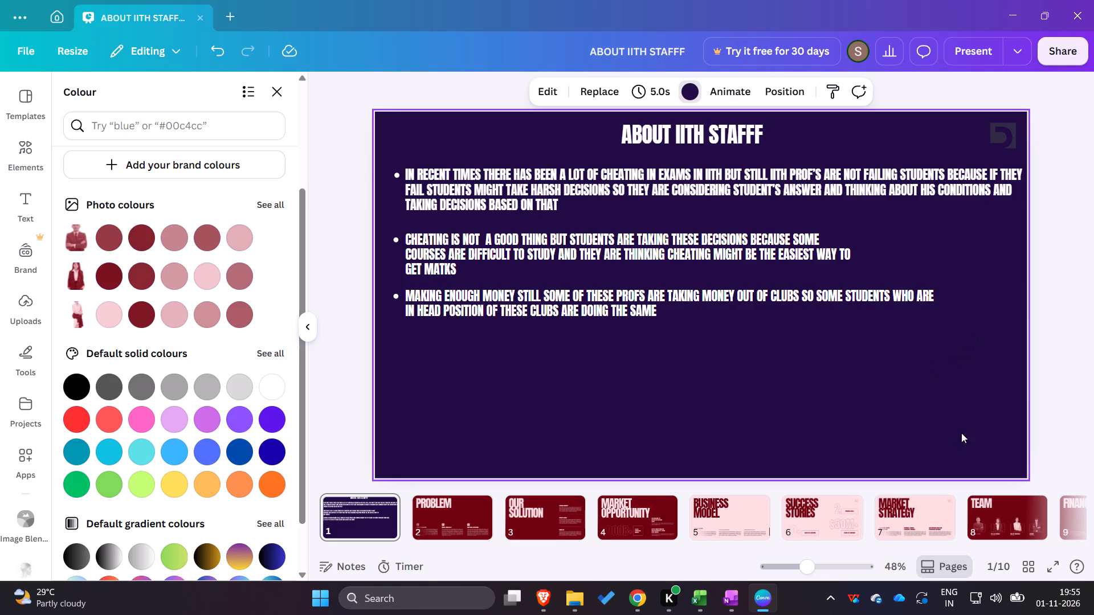
left_click(1071, 338)
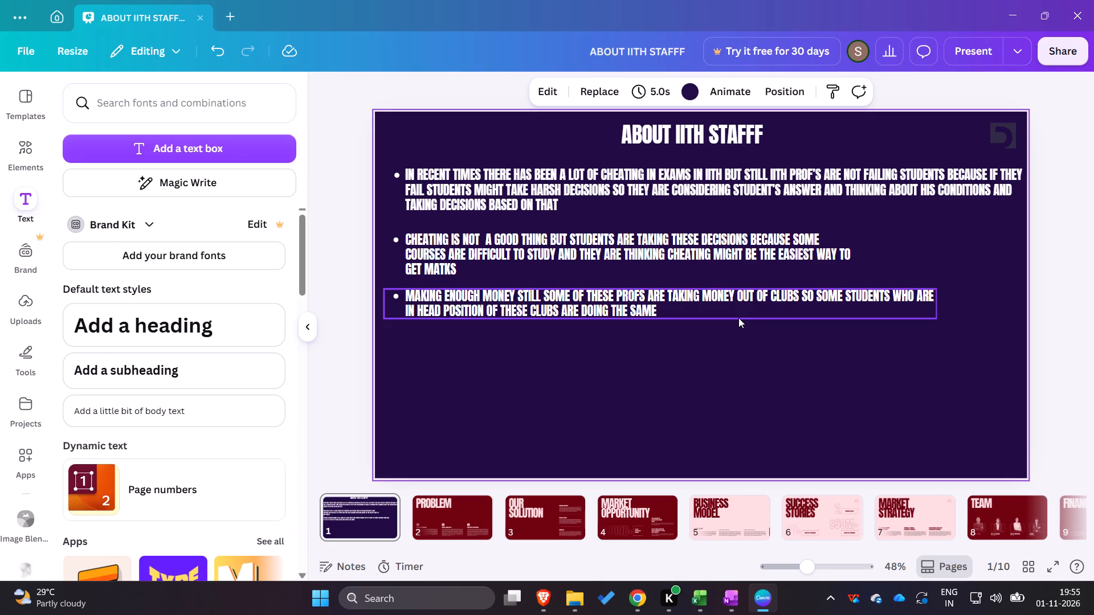
Review the layout of slide 1 and of the "MARKET OPPORTUNITY", "OUR SOLUTION" and "PROBLEM" slides.
left_click(771, 339)
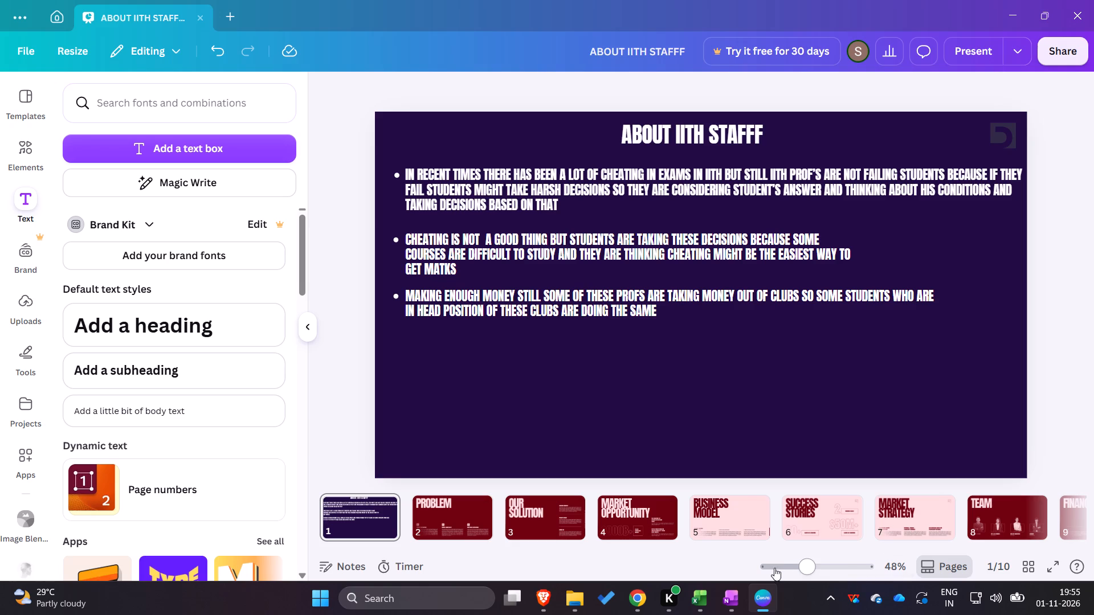
left_click_drag(810, 565, 799, 572)
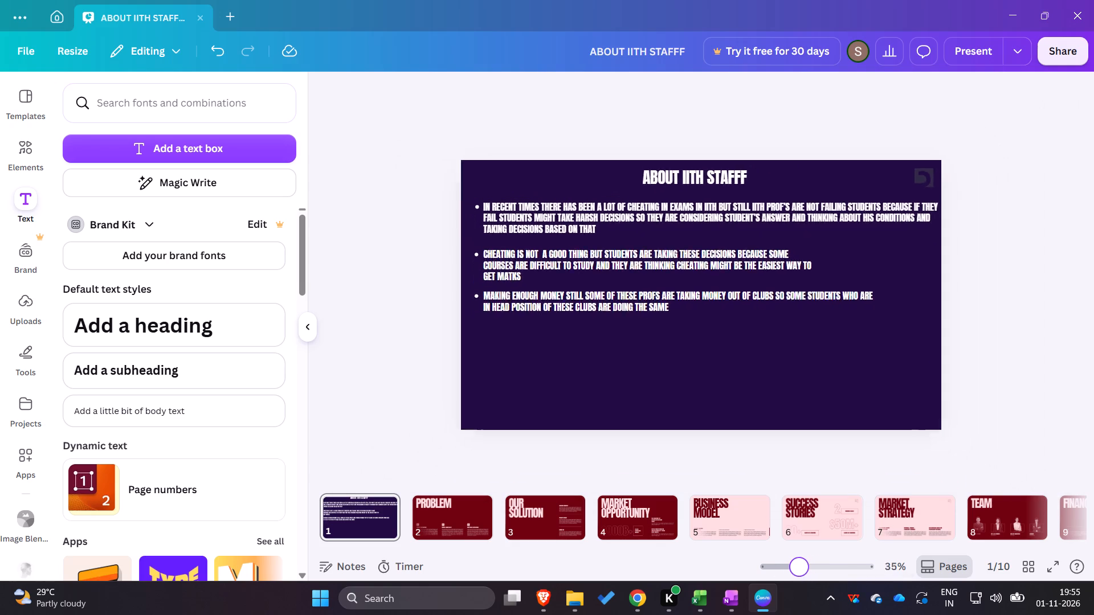
left_click_drag(799, 572, 817, 577)
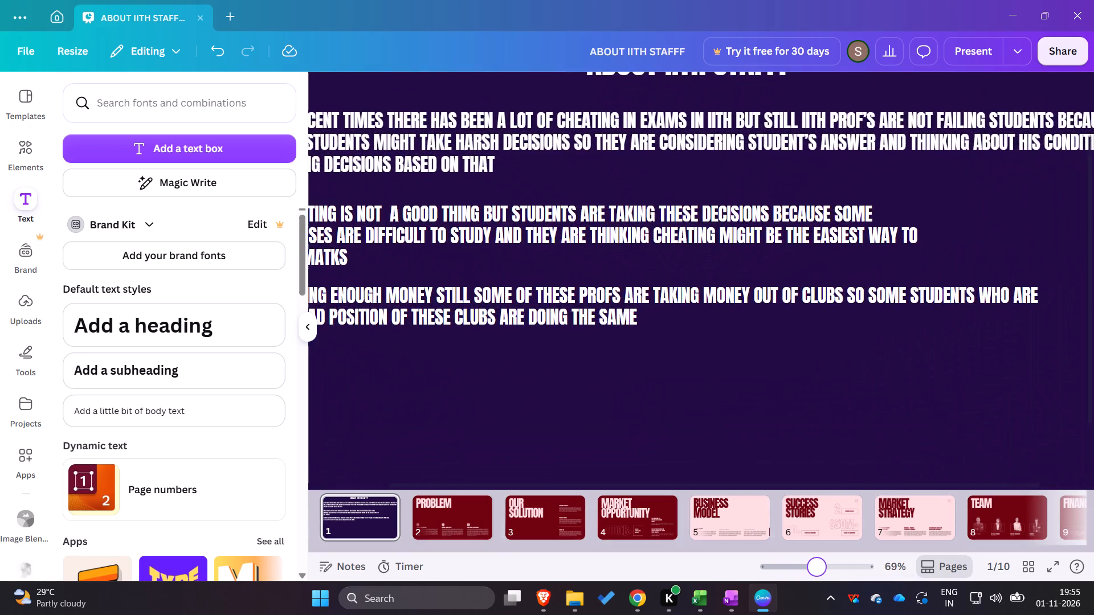
left_click_drag(817, 577, 807, 577)
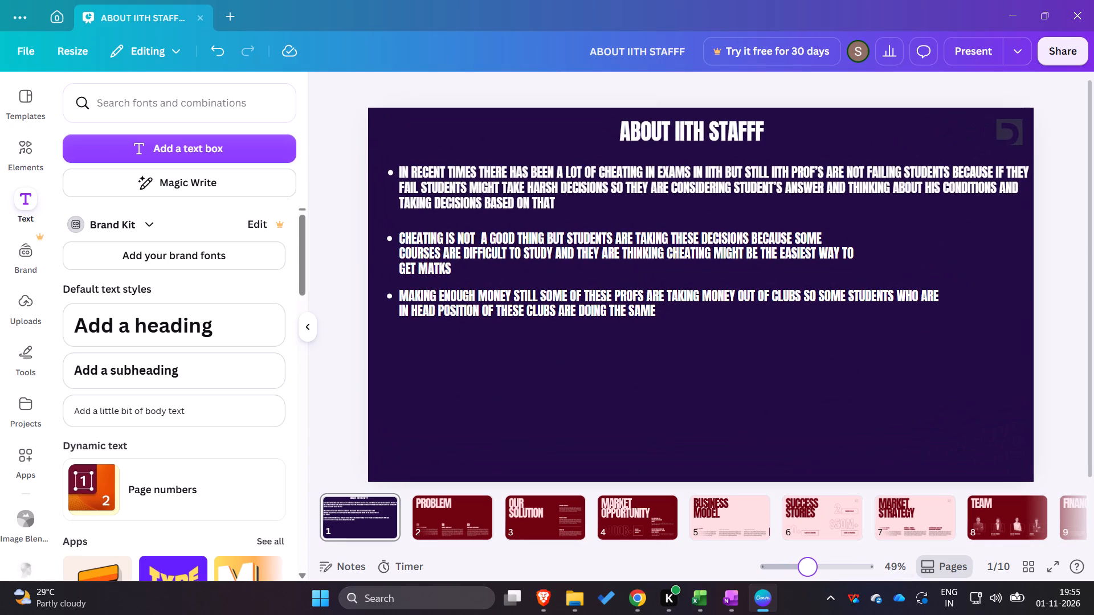
left_click_drag(807, 577, 806, 577)
left_click(805, 398)
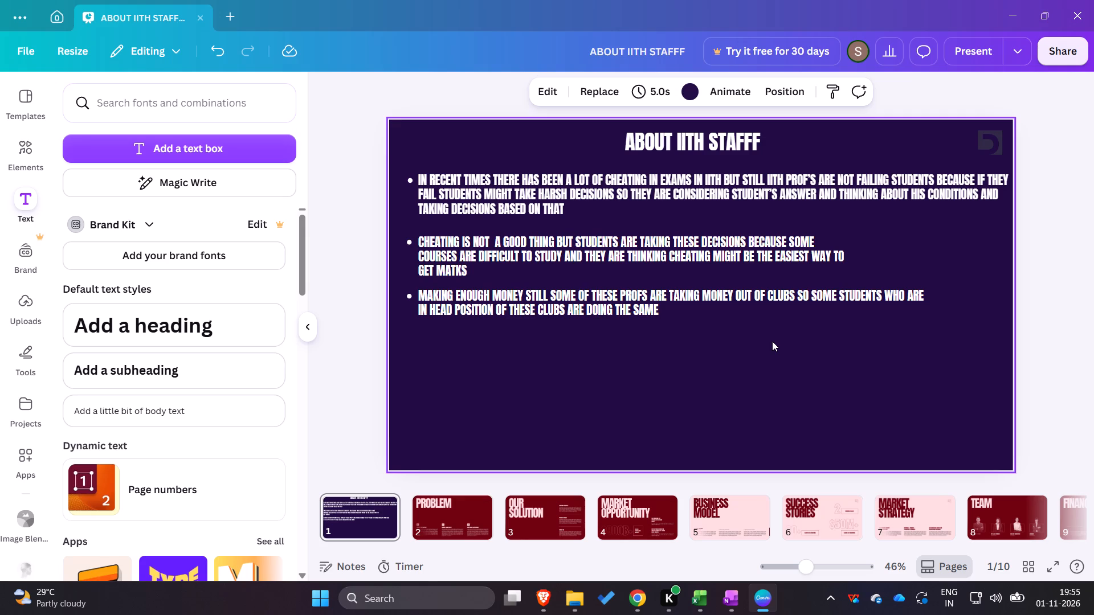
left_click(624, 544)
left_click(631, 539)
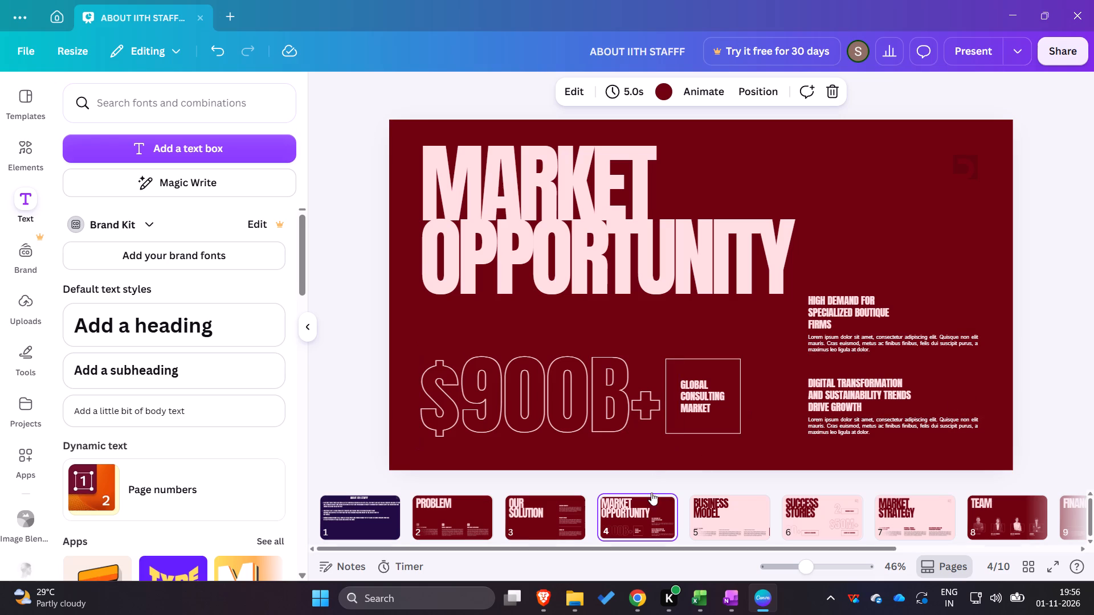
left_click(526, 529)
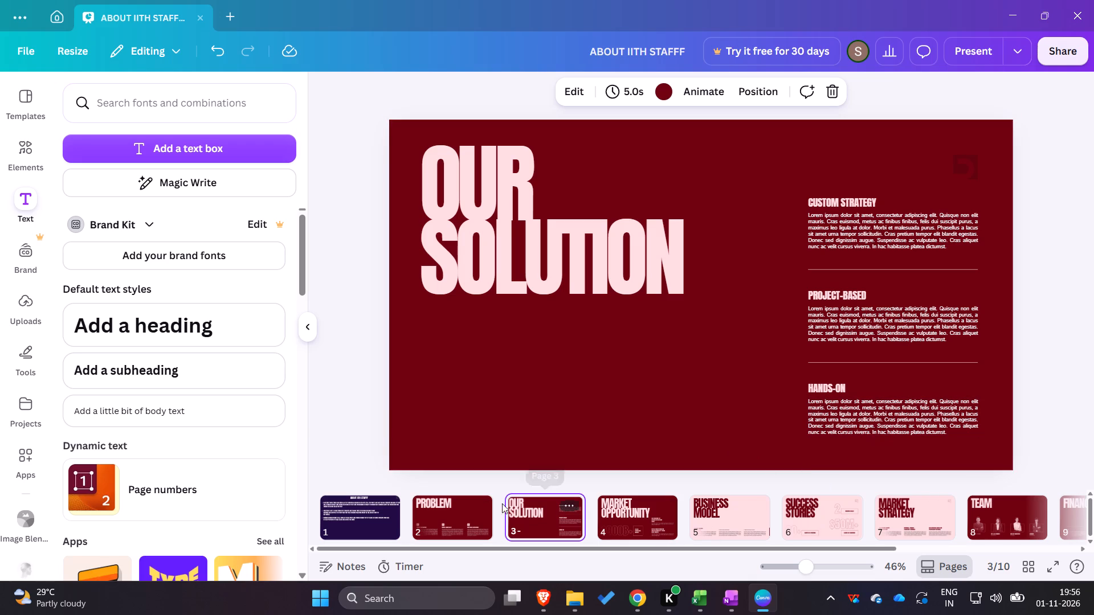
left_click(454, 512)
left_click(603, 211)
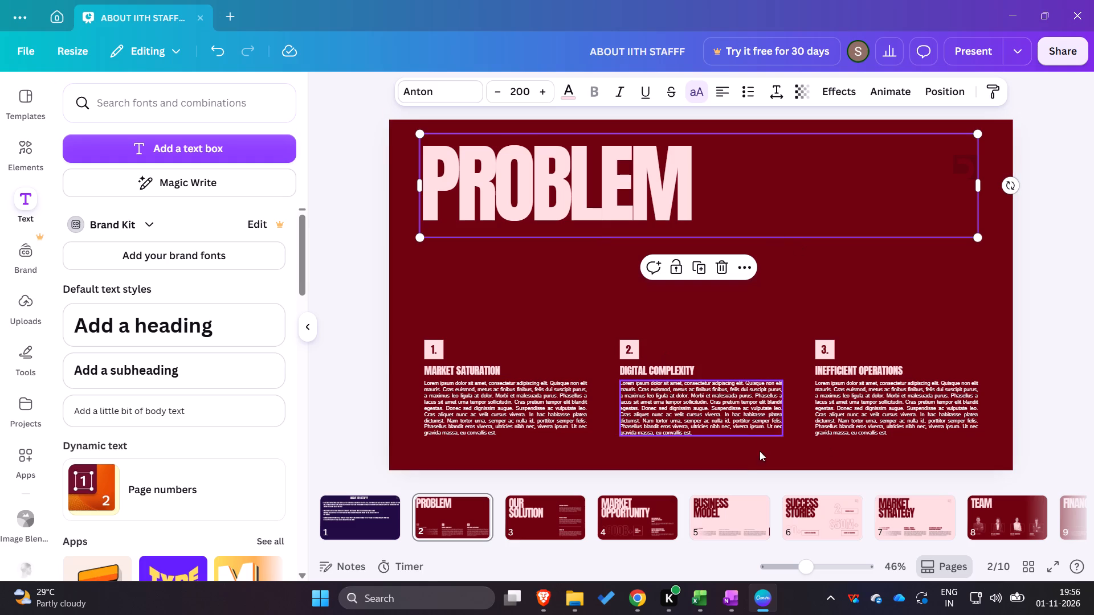
On the "BUSINESS MODEL" slide, move the first paragraph beside the title, the second above "REVENUE STREAMS" and the third above "c. Digital transformation packages".
left_click(733, 523)
left_click_drag(520, 402, 808, 258)
left_click_drag(745, 430, 643, 387)
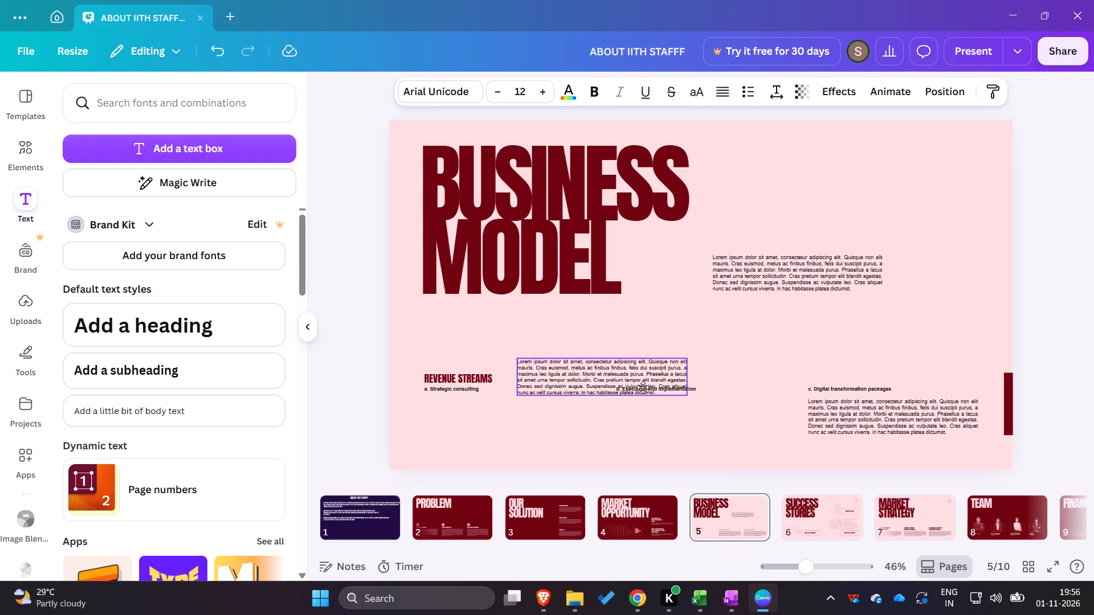
left_click_drag(643, 387, 574, 360)
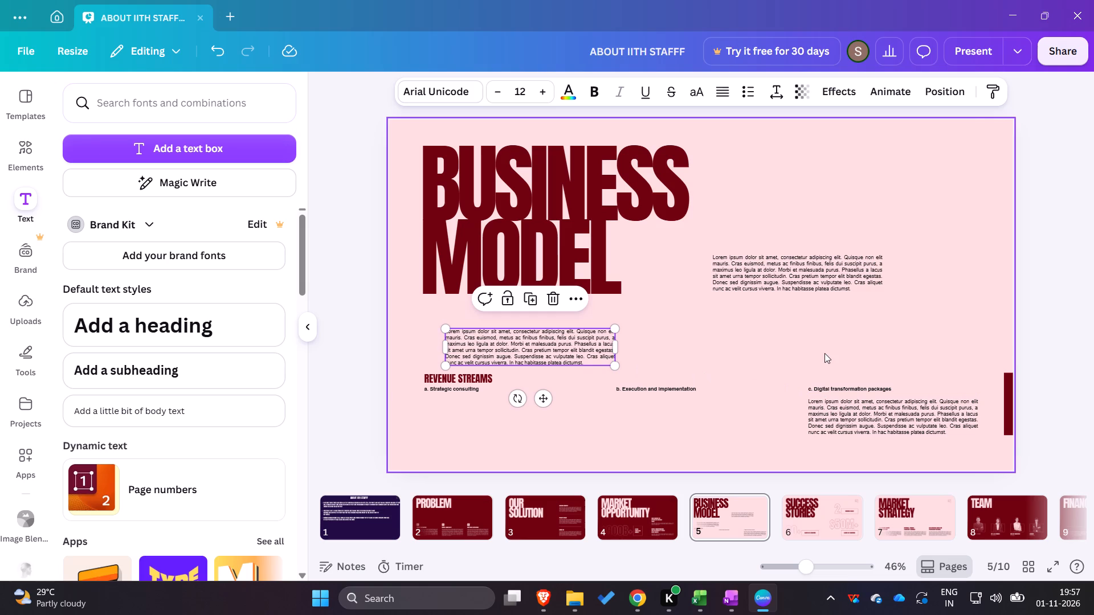
left_click_drag(883, 421, 877, 356)
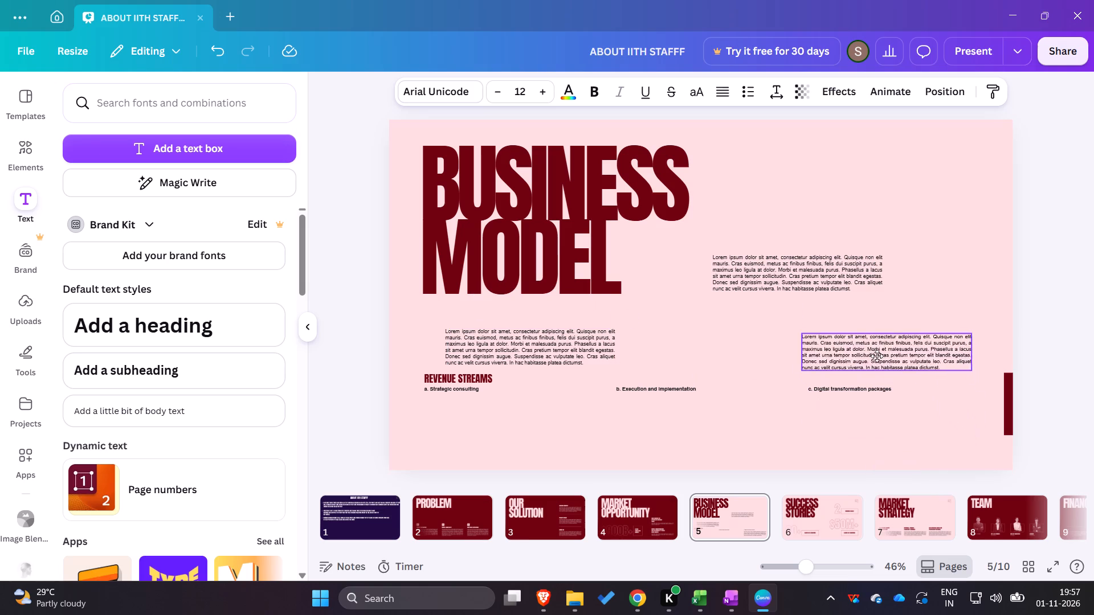
left_click_drag(877, 356, 867, 343)
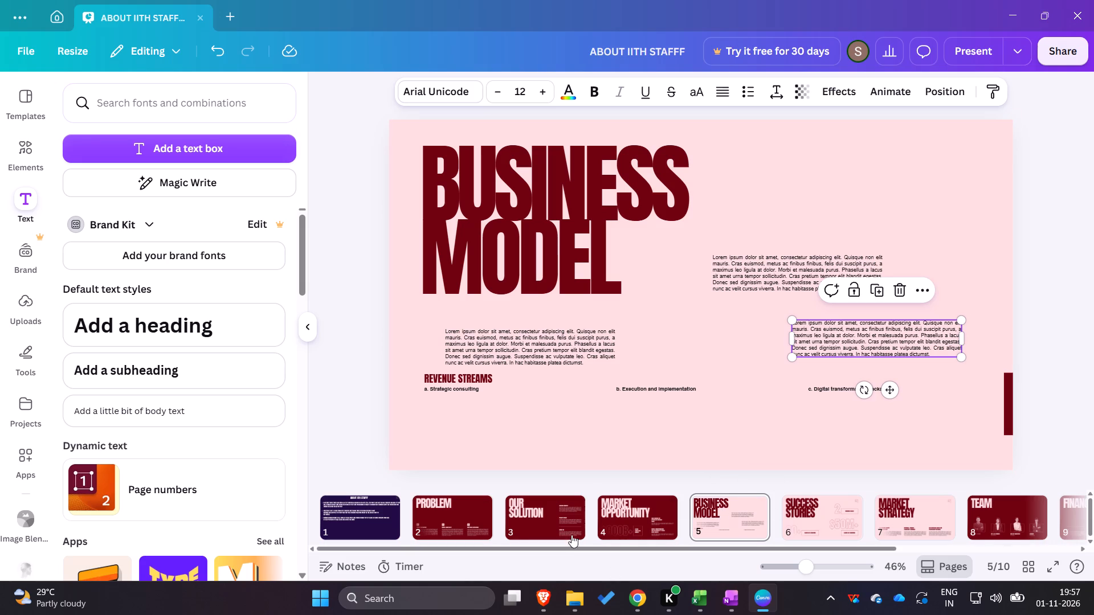
Move the title on the "OUR SOLUTION" slide straight down to about the slide's vertical middle.
left_click(564, 515)
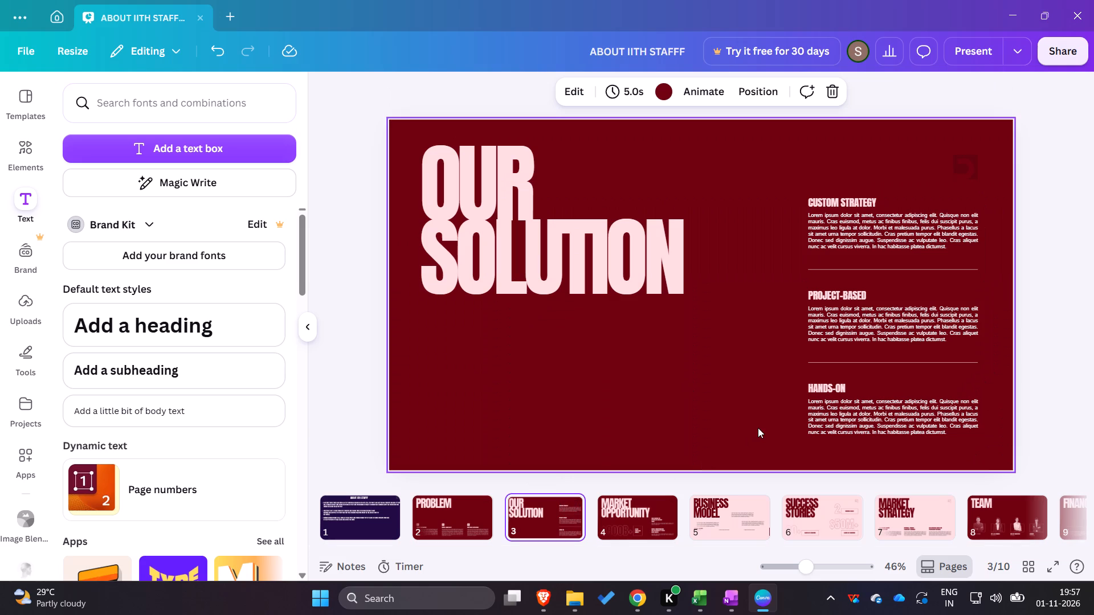
left_click_drag(622, 248, 621, 297)
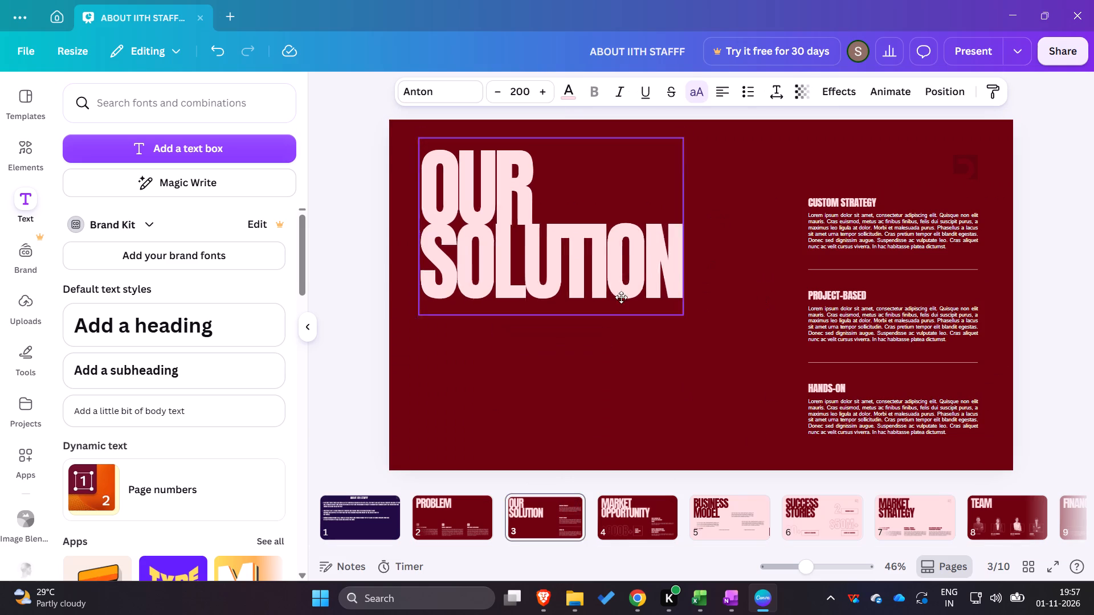
left_click_drag(621, 297, 621, 331)
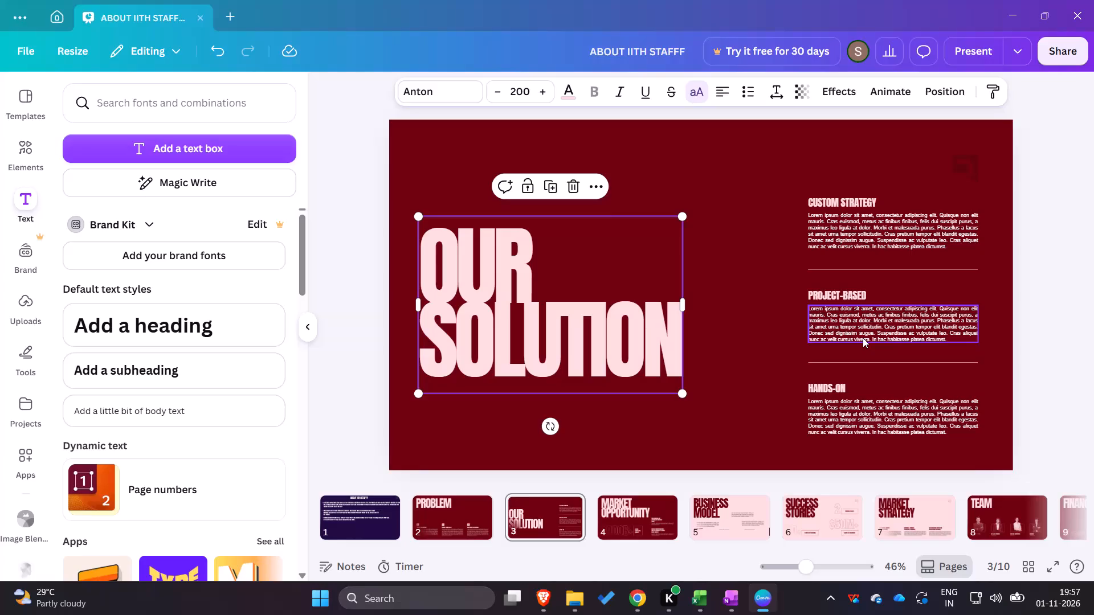
Move the three body paragraphs on the "OUR SOLUTION" slide left beside the title, aligned in one column.
left_click_drag(1003, 367, 818, 363)
left_click_drag(863, 401, 749, 399)
left_click_drag(822, 328, 761, 327)
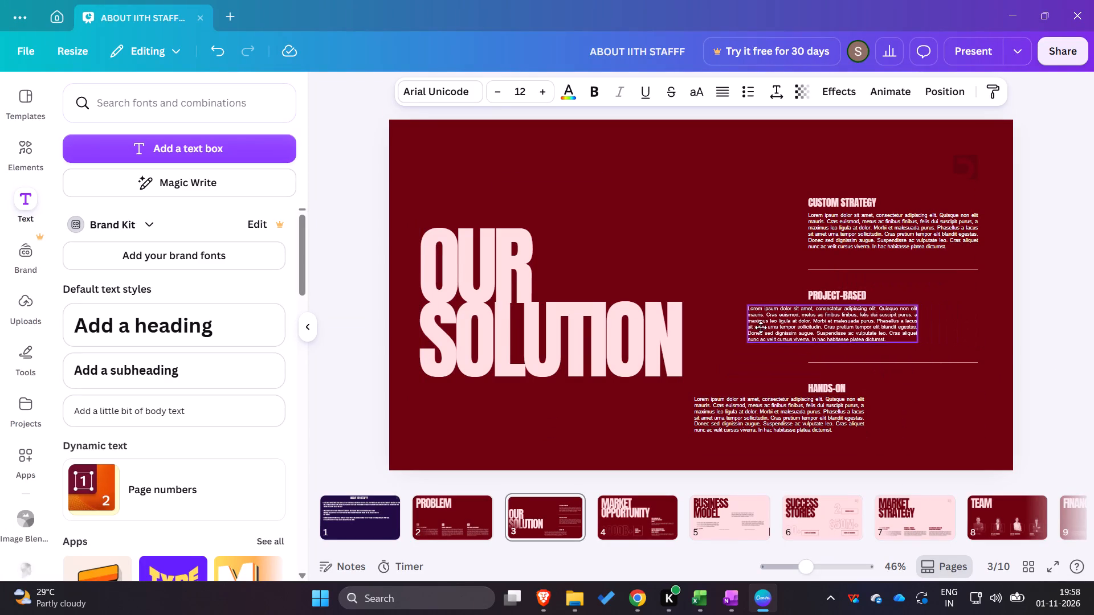
left_click_drag(761, 327, 709, 330)
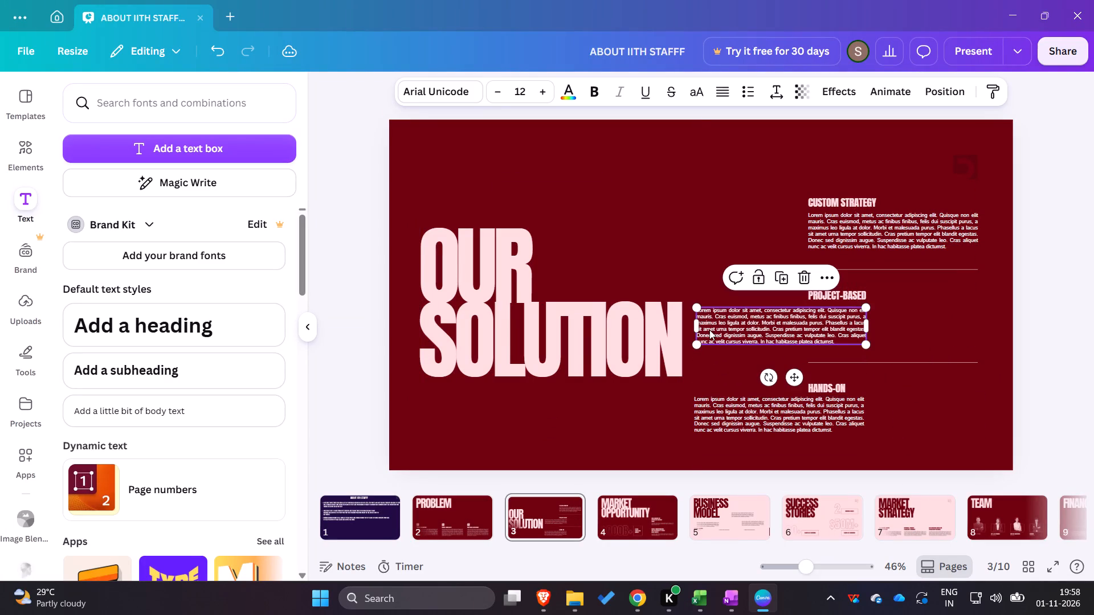
left_click_drag(826, 240, 718, 247)
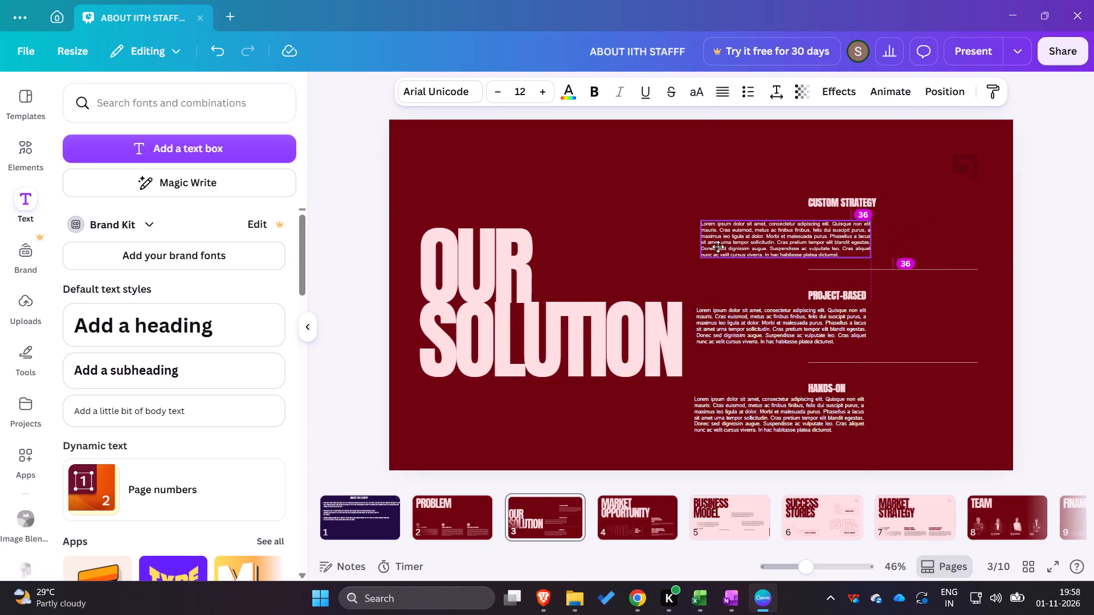
left_click_drag(718, 247, 712, 247)
left_click(732, 326)
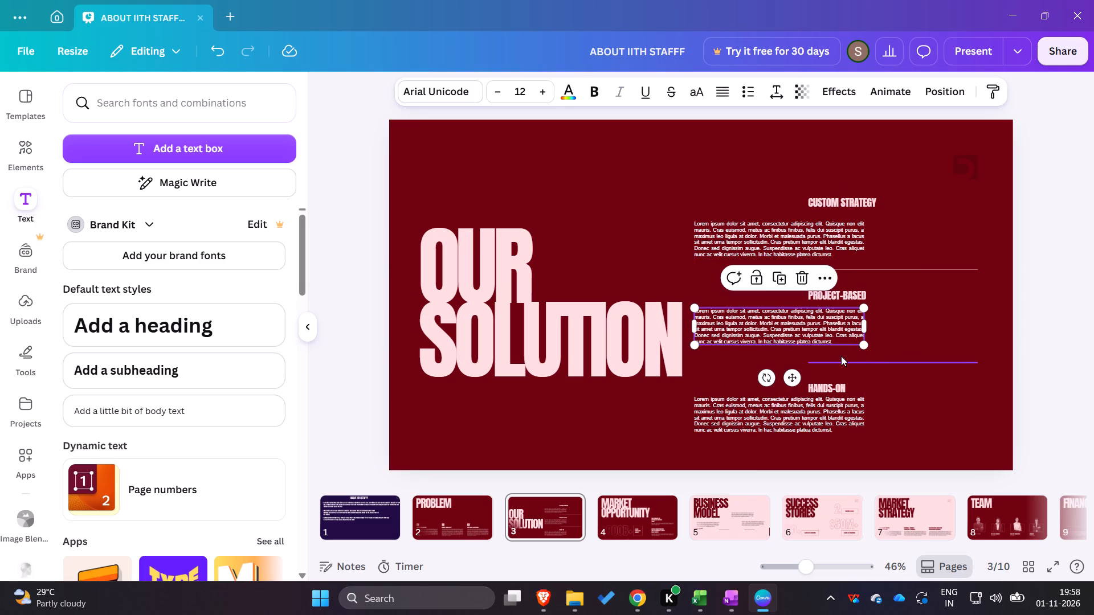
left_click(889, 364)
left_click(895, 378)
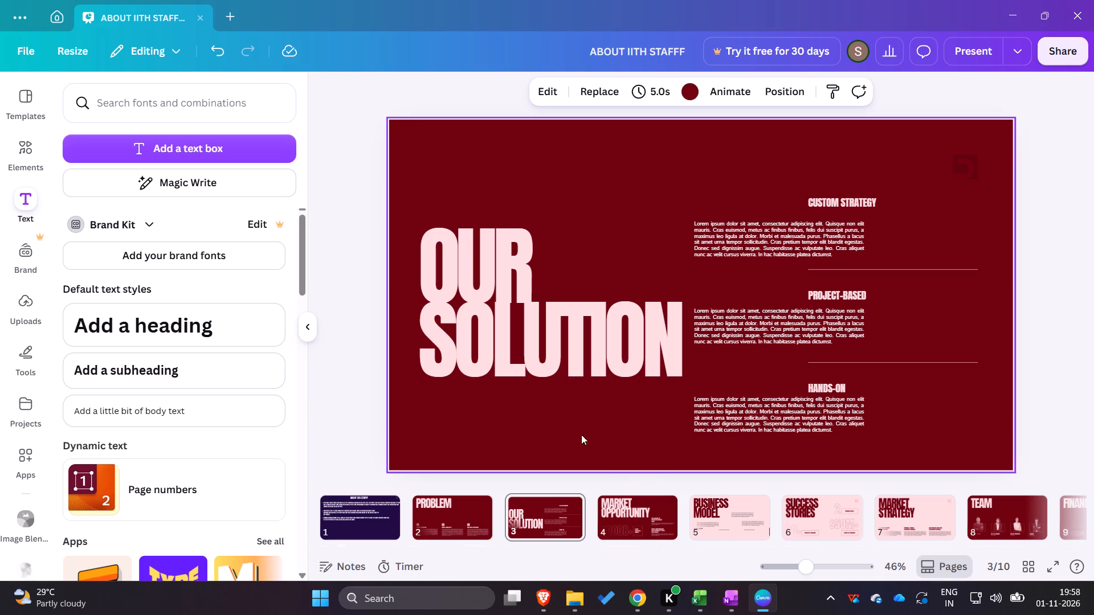
Add the recently used blue notebook graphic to the "OUR SOLUTION" slide, shrink it and place it above the title.
left_click(316, 316)
left_click(309, 320)
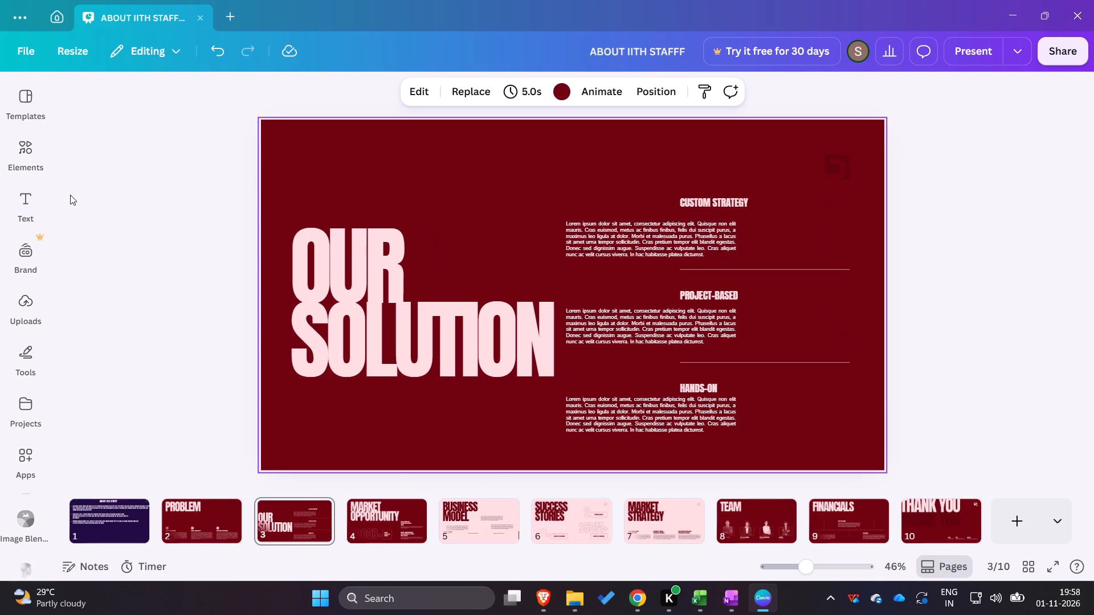
left_click(49, 169)
left_click(43, 167)
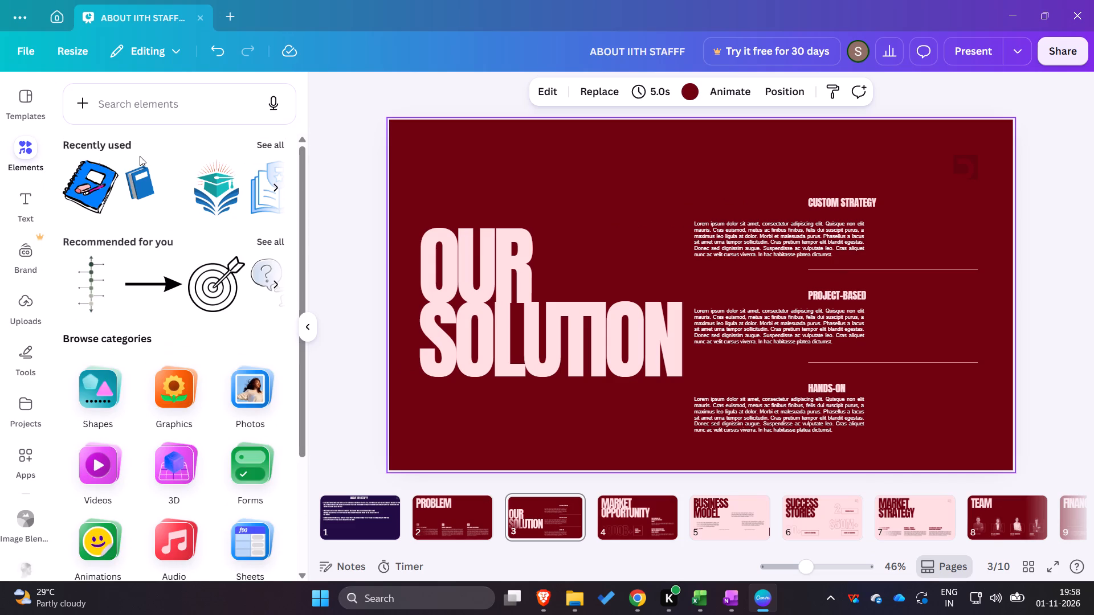
left_click(90, 191)
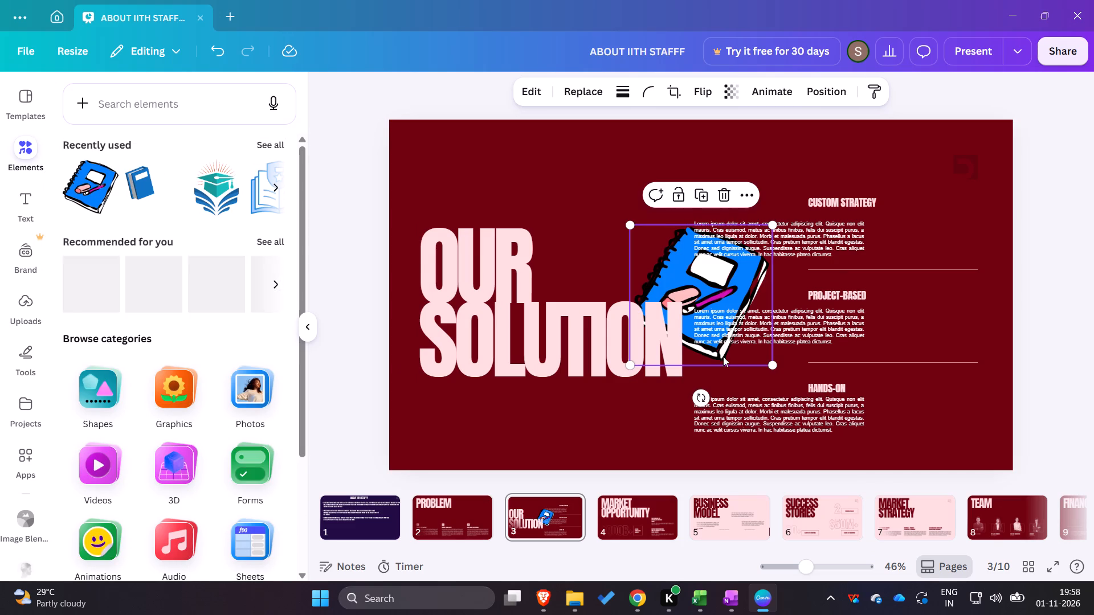
left_click_drag(774, 368, 683, 268)
left_click_drag(659, 263, 607, 215)
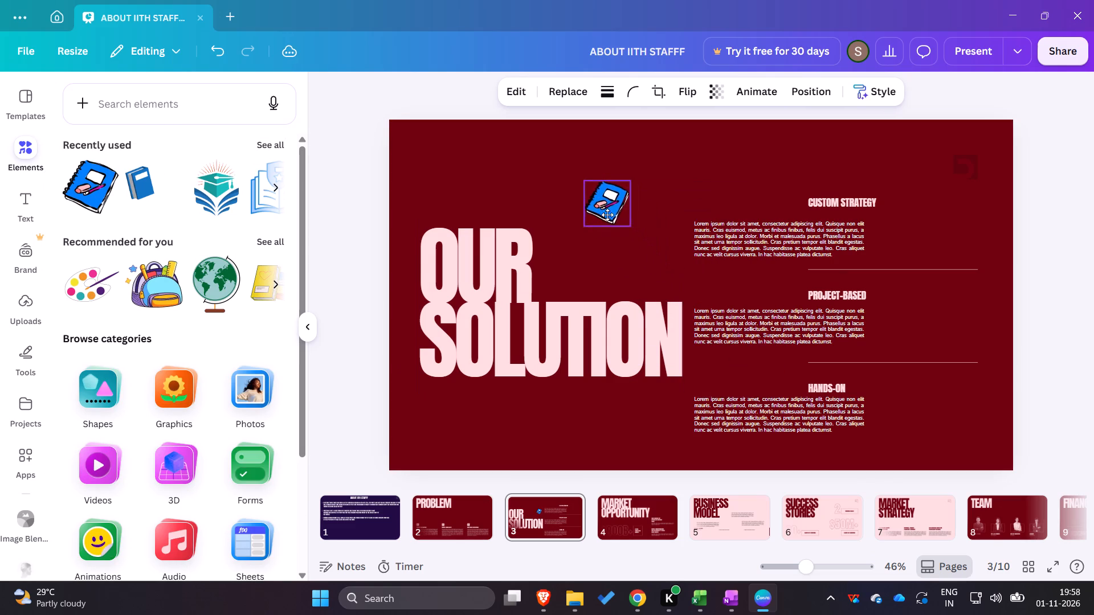
left_click_drag(607, 215, 534, 179)
left_click(638, 142)
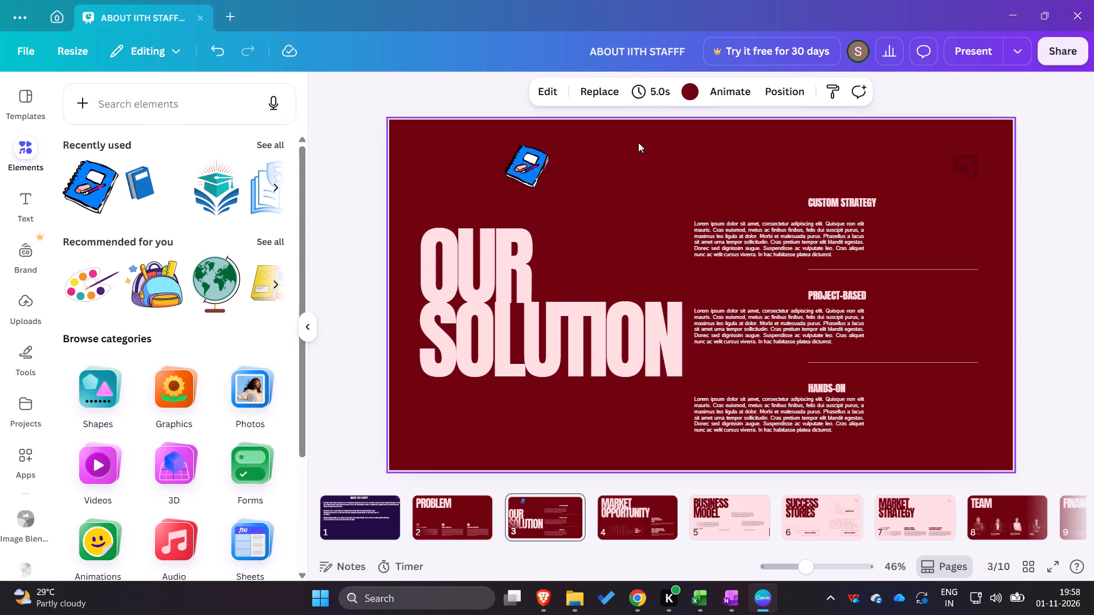